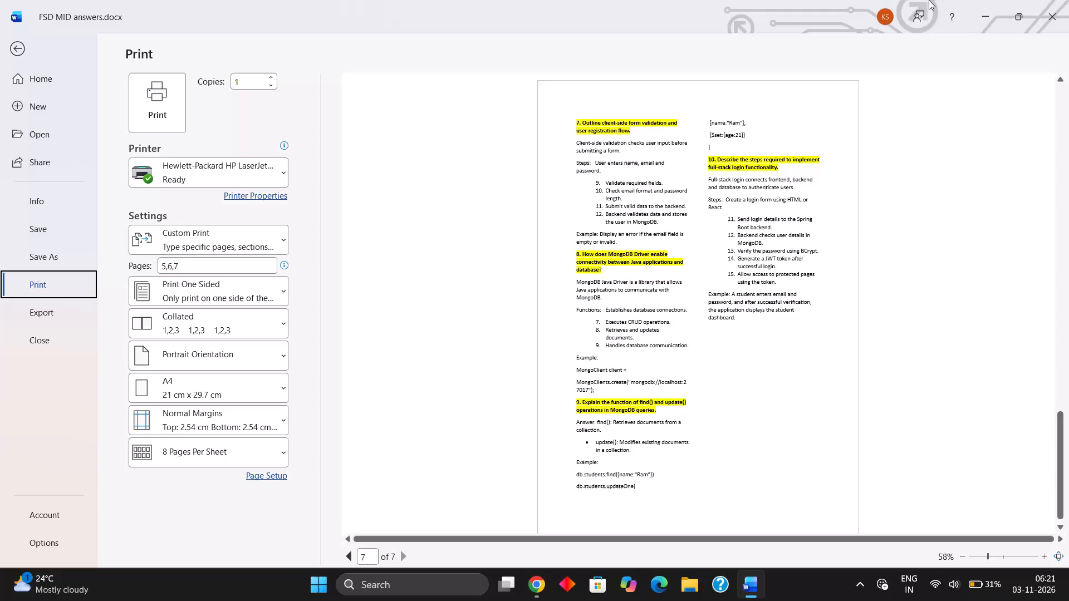
Close the FSD MID answers document, saving its changes to the Downloads folder.
left_click(1068, 0)
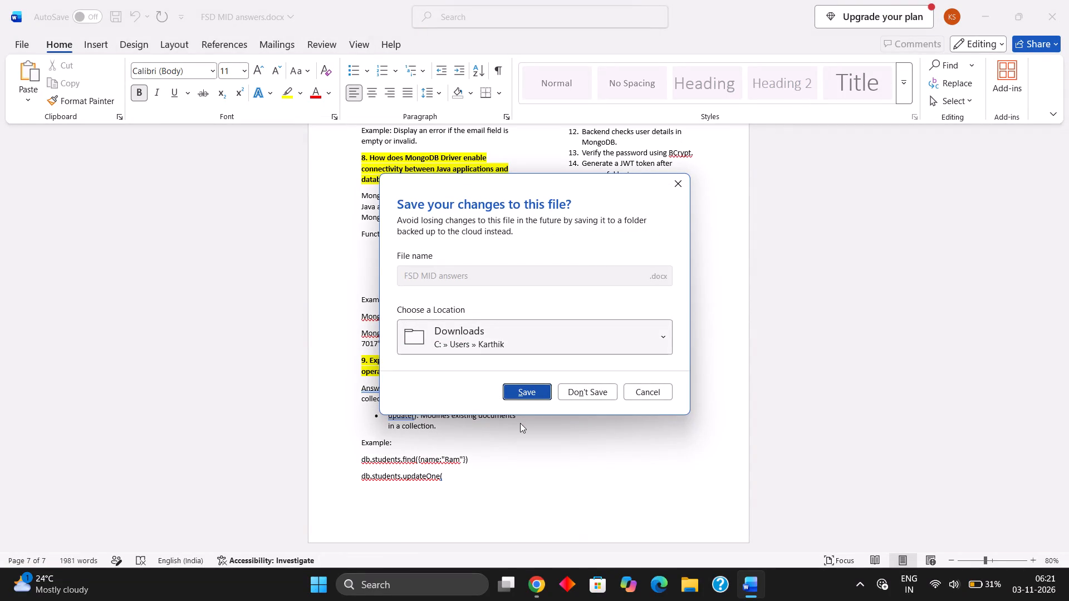
left_click(526, 392)
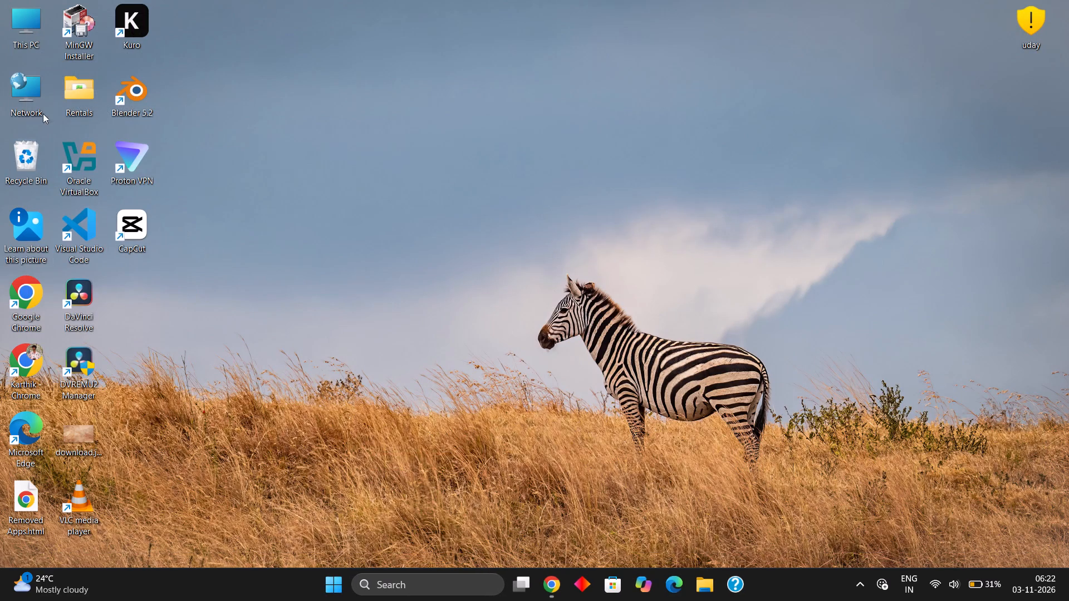
Open the AI MID 2 document from the Downloads folder in File Explorer.
double_click(19, 33)
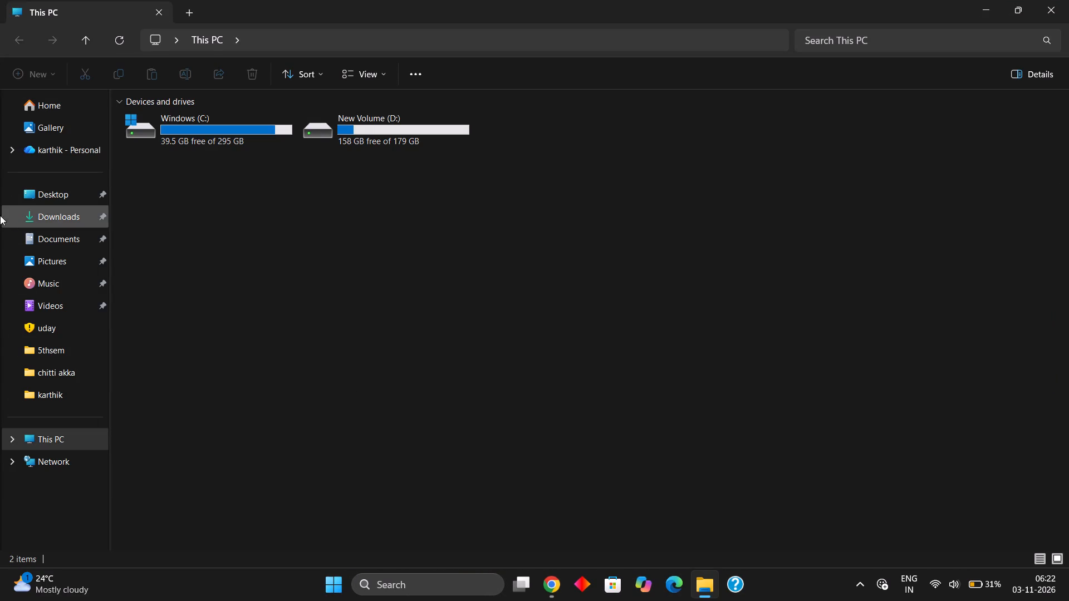
left_click(44, 235)
left_click(51, 218)
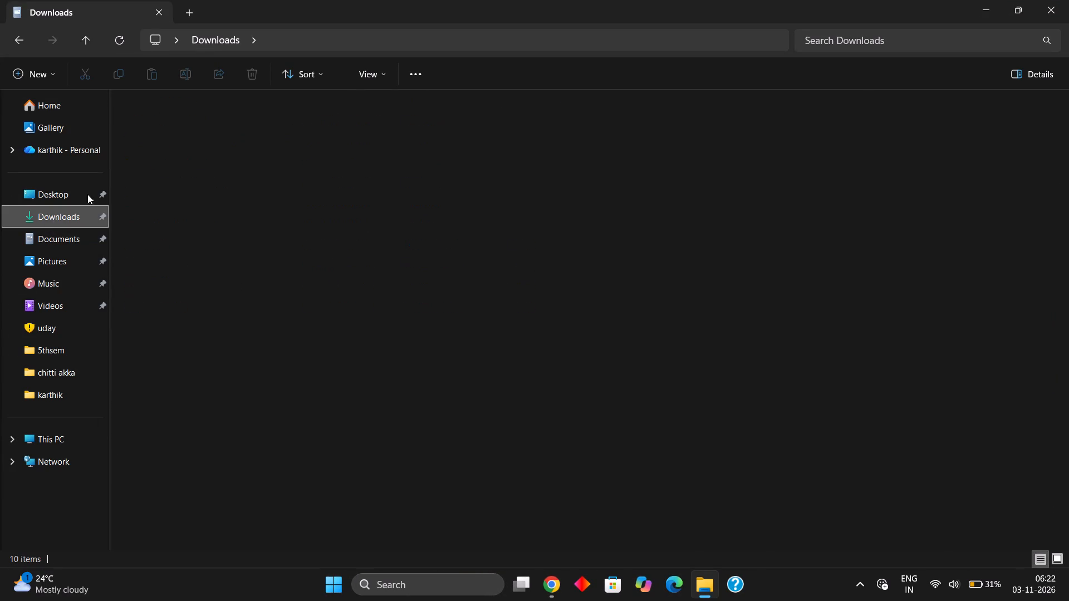
double_click(237, 146)
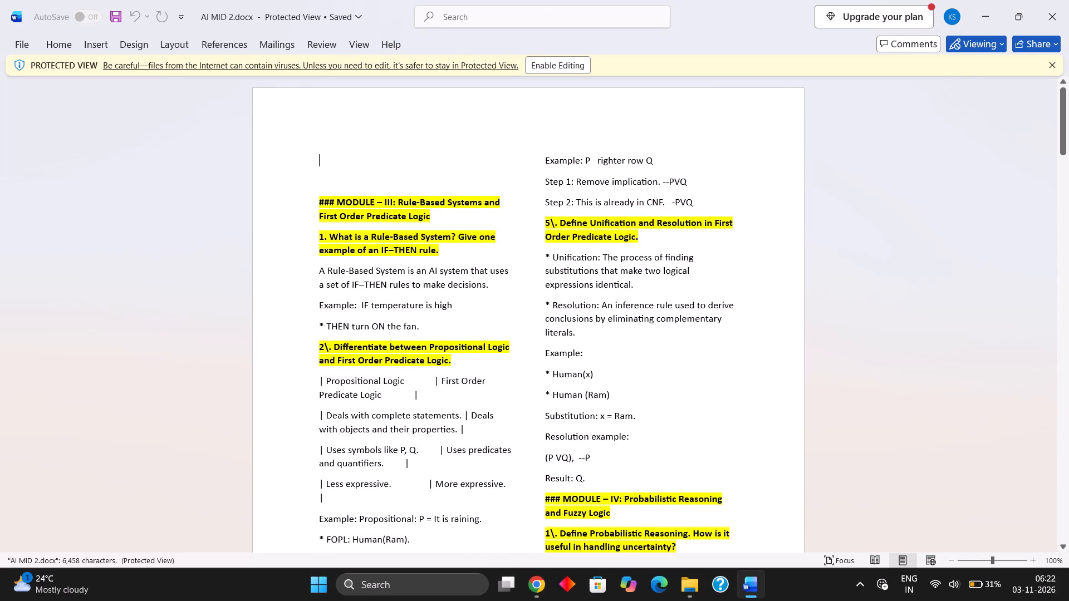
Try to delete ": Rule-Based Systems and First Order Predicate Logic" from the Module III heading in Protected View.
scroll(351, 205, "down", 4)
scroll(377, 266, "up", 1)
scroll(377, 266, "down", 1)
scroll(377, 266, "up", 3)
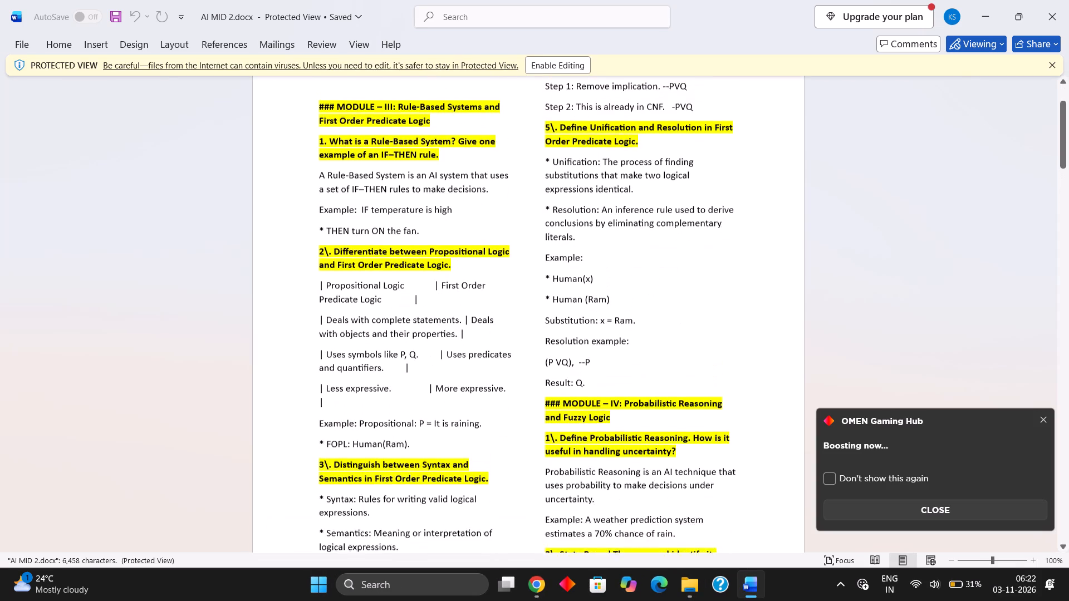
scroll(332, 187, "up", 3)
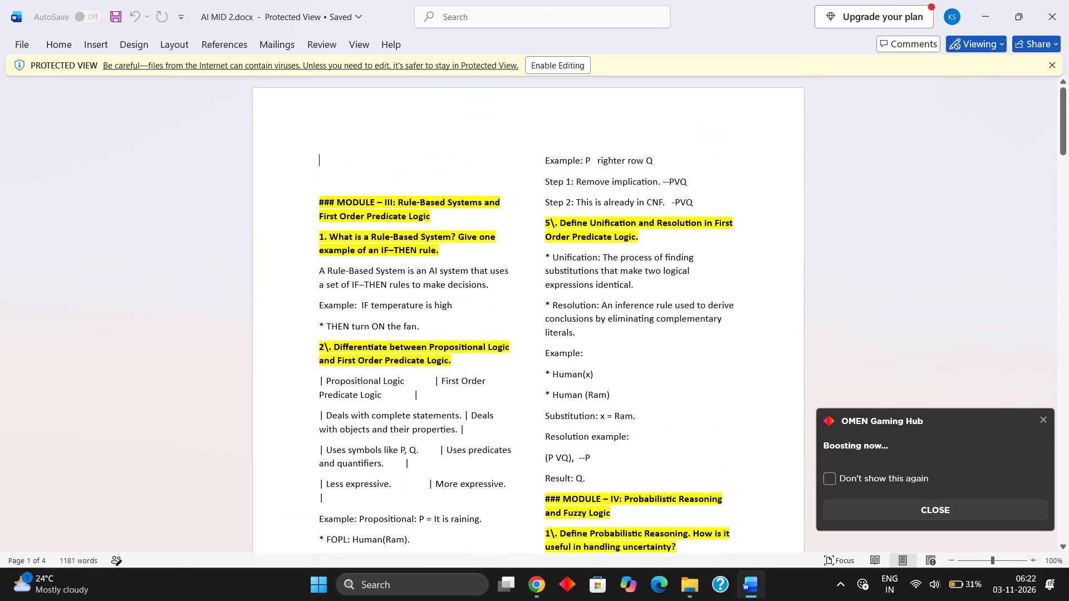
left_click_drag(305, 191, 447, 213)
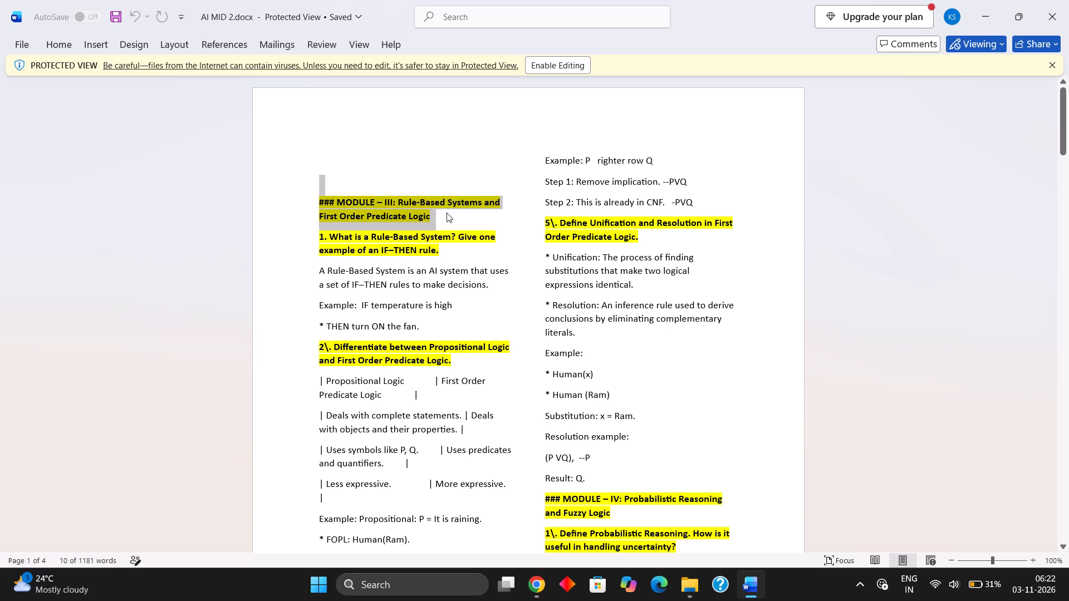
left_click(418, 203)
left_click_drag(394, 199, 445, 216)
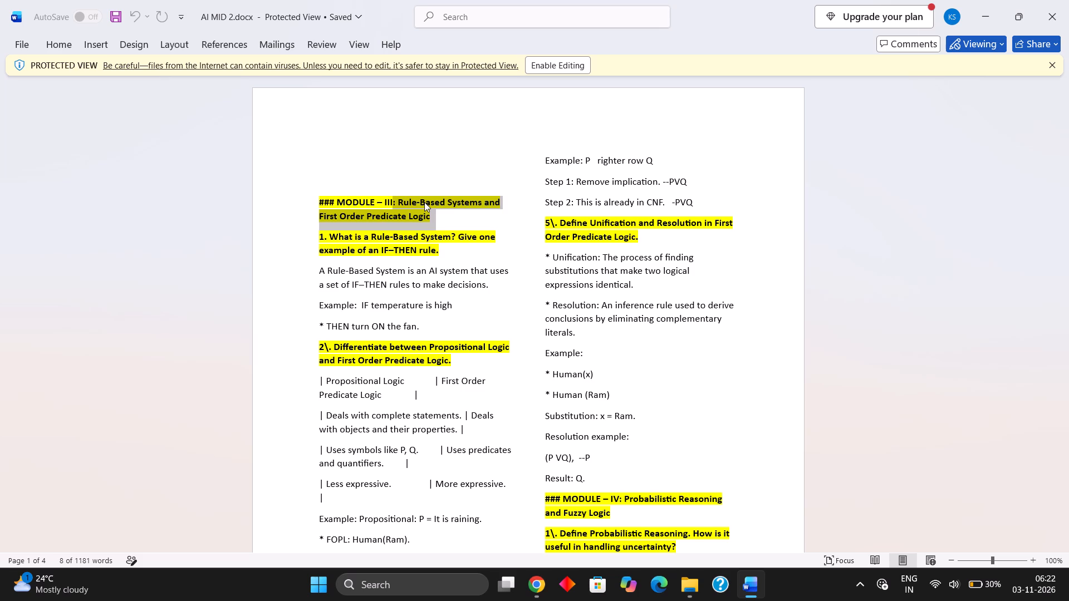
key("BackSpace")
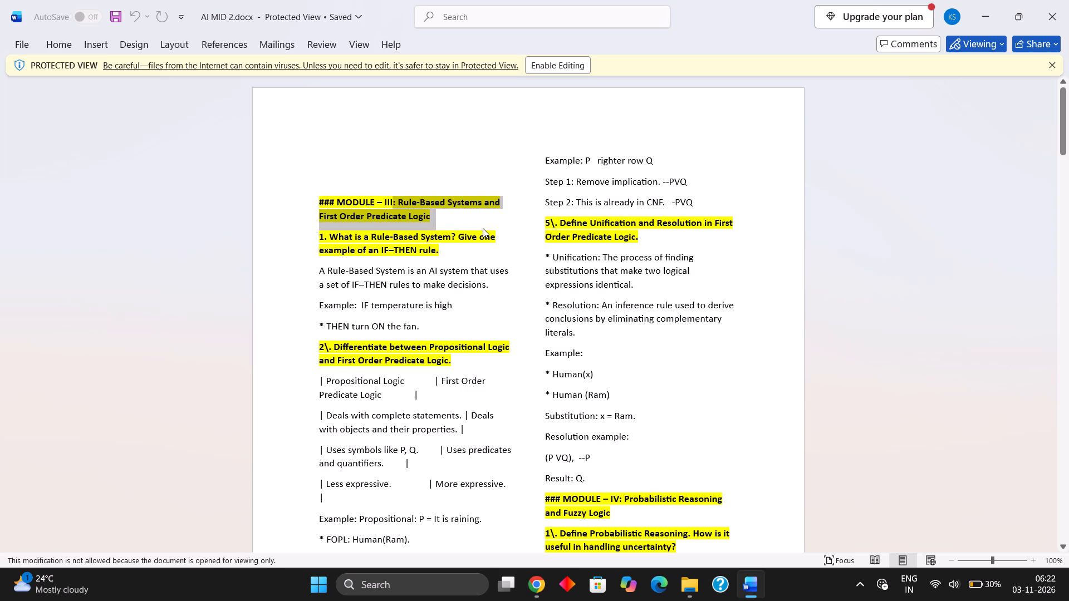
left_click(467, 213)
Enable editing and trim the first heading to "MODULE – III", removing its leading ### and its subtitle.
left_click(563, 66)
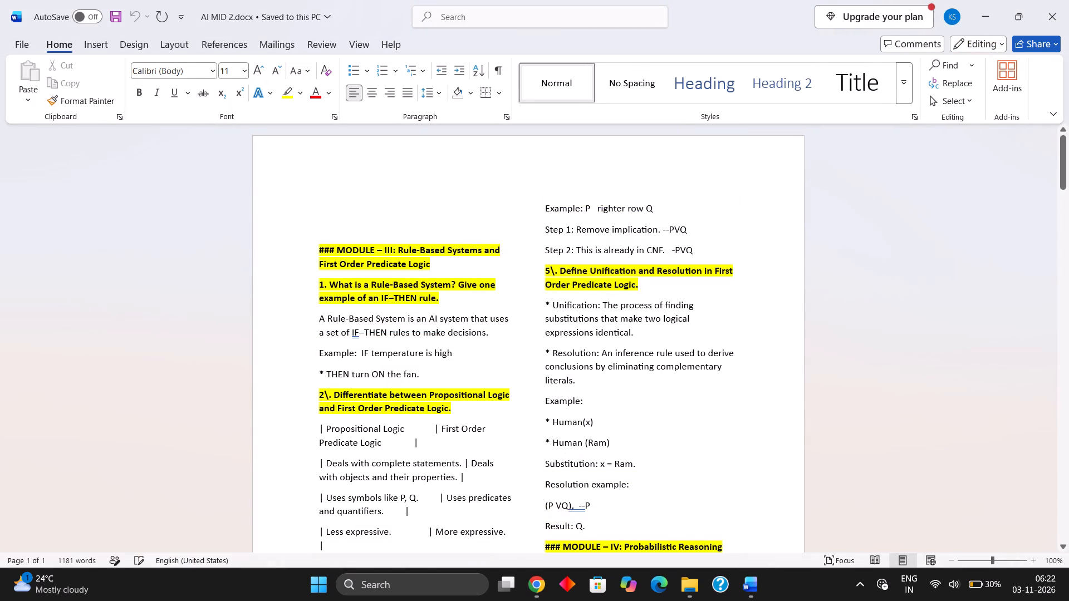
left_click_drag(394, 247, 437, 265)
key("BackSpace")
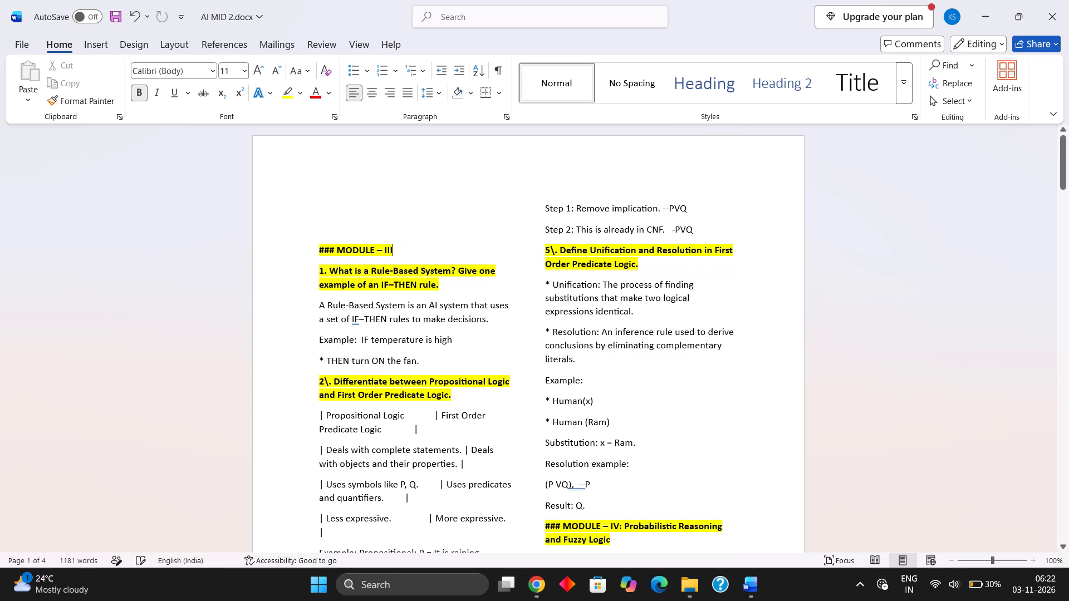
left_click_drag(338, 249, 293, 253)
key("BackSpace")
key("BackSpace")
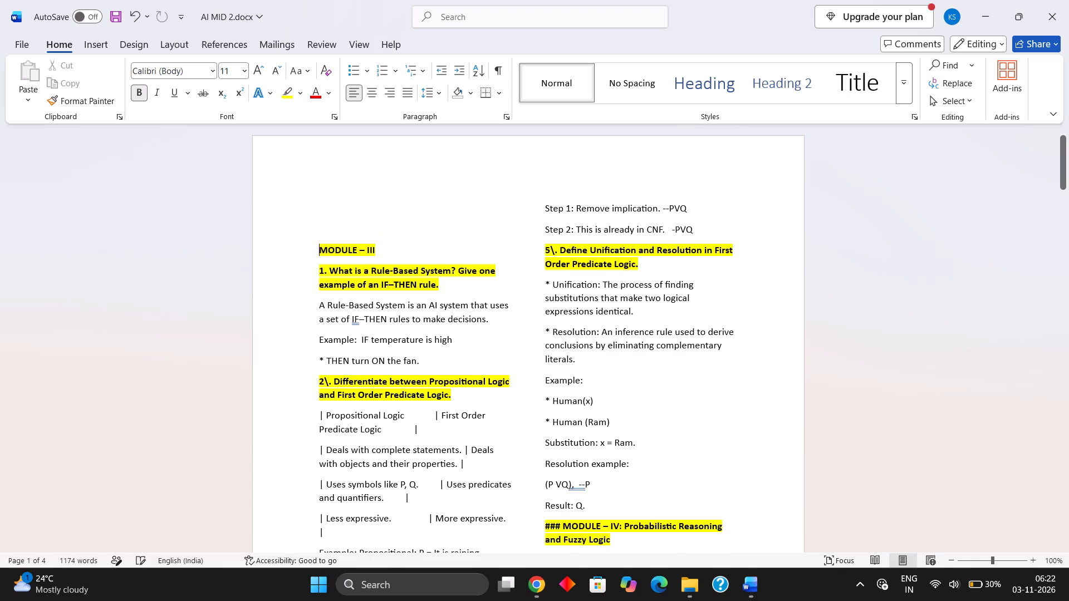
Delete the empty lines above the MODULE – III heading so it starts the page.
key("BackSpace")
key("BackSpace")
key("BackSpace")
key("BackSpace")
Remove the backslash after the number 5 in the Unification and Resolution question heading.
scroll(689, 288, "down", 1)
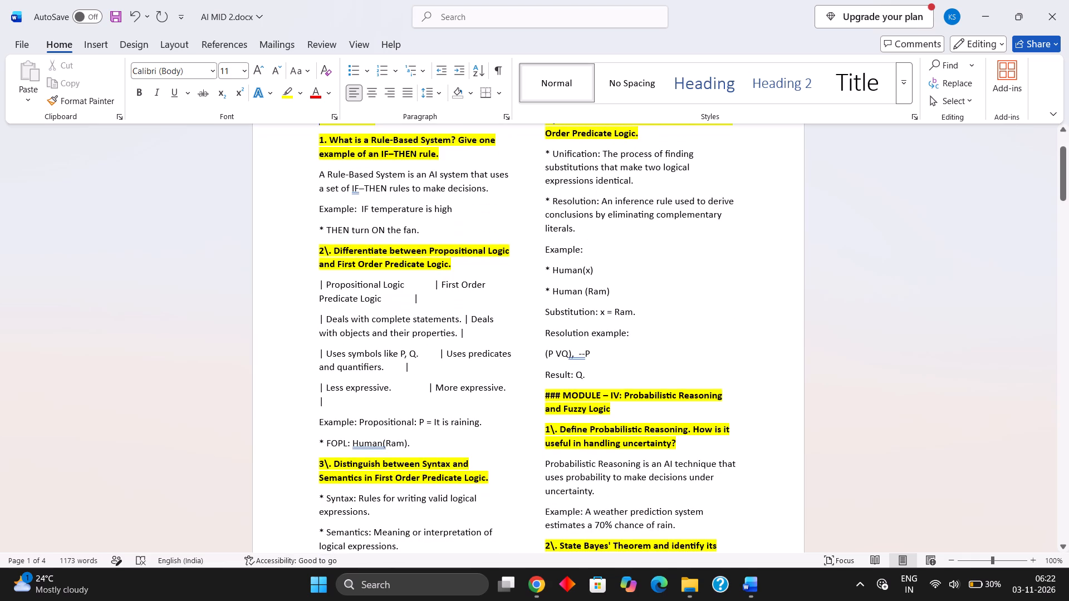
scroll(575, 203, "up", 2)
left_click(560, 210)
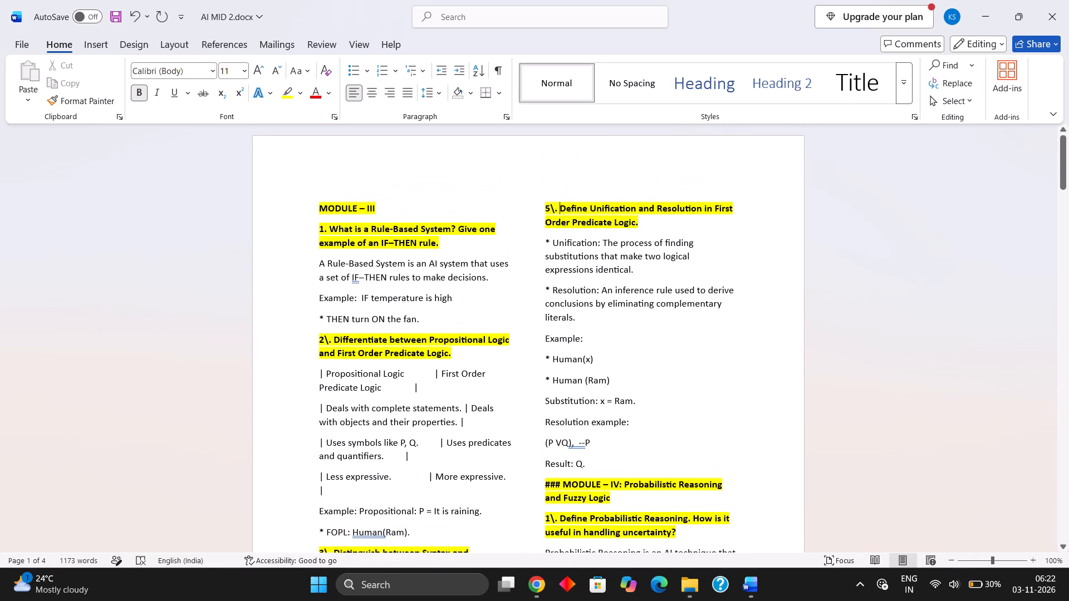
left_click(554, 210)
key("BackSpace")
Delete ": Probabilistic Reasoning and Fuzzy Logic" from the MODULE – IV heading.
scroll(556, 236, "down", 2)
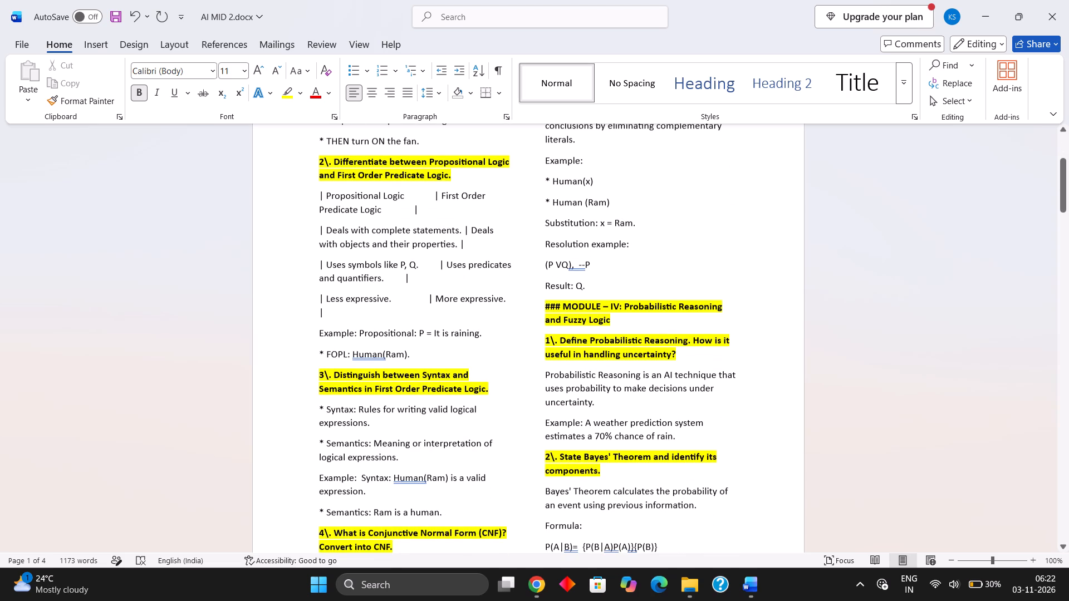
left_click_drag(619, 306, 623, 319)
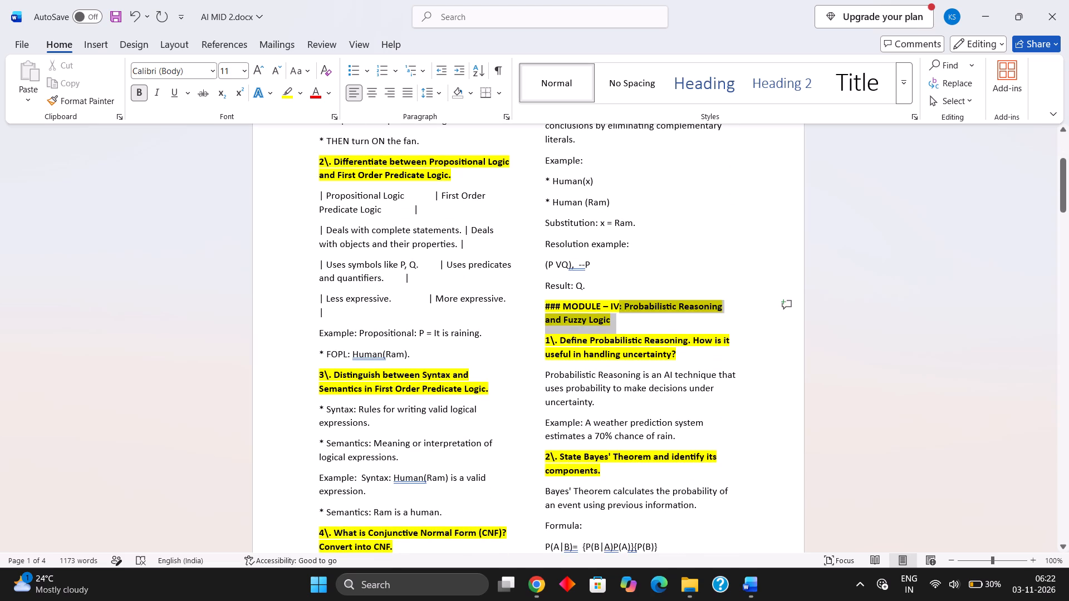
left_click_drag(623, 319, 622, 319)
key("BackSpace")
In Module IV, delete the "\." after 2 in the Bayes' Theorem heading and the "\" after 1 in the Probabilistic Reasoning heading.
scroll(537, 322, "down", 2)
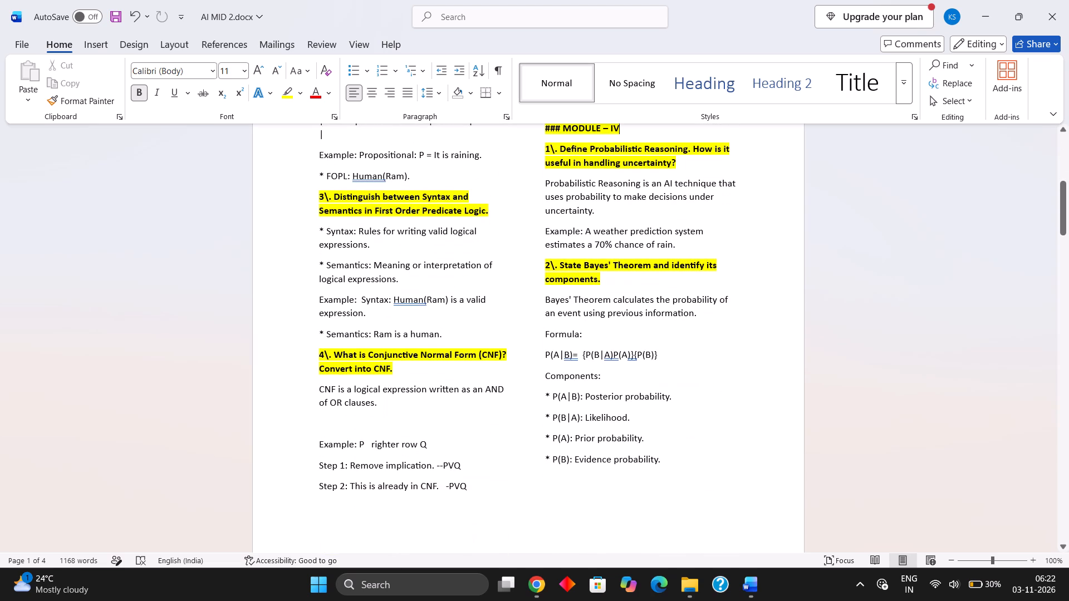
left_click_drag(556, 265, 551, 265)
key("BackSpace")
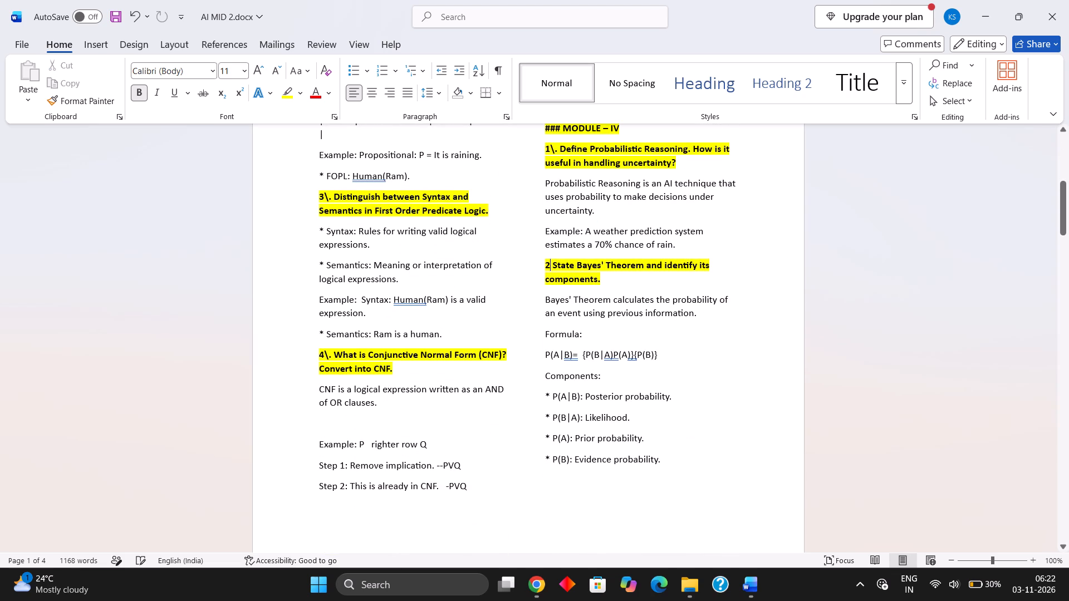
scroll(580, 170, "up", 1)
left_click(558, 239)
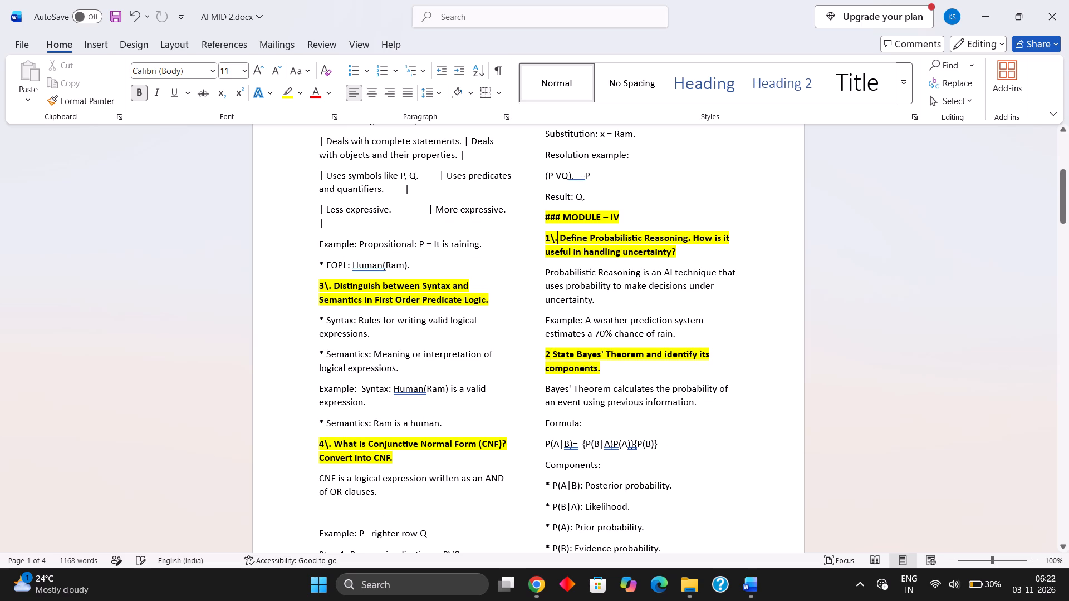
left_click(553, 239)
key("BackSpace")
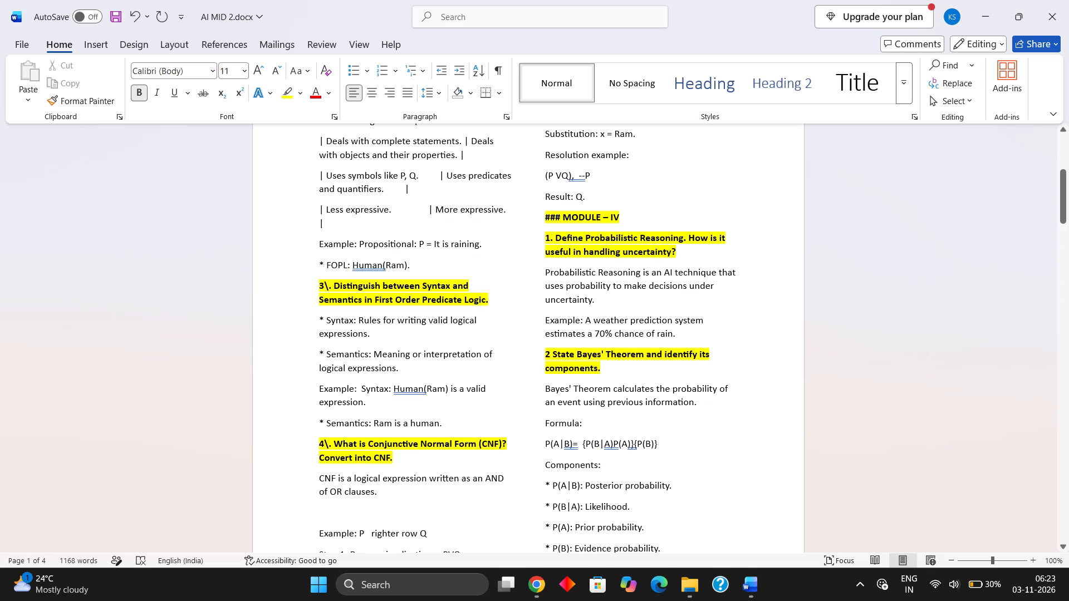
Convert the Syntax, Semantics and example lines under Module III question 3 into a numbered list.
scroll(506, 258, "down", 5)
scroll(491, 260, "up", 3)
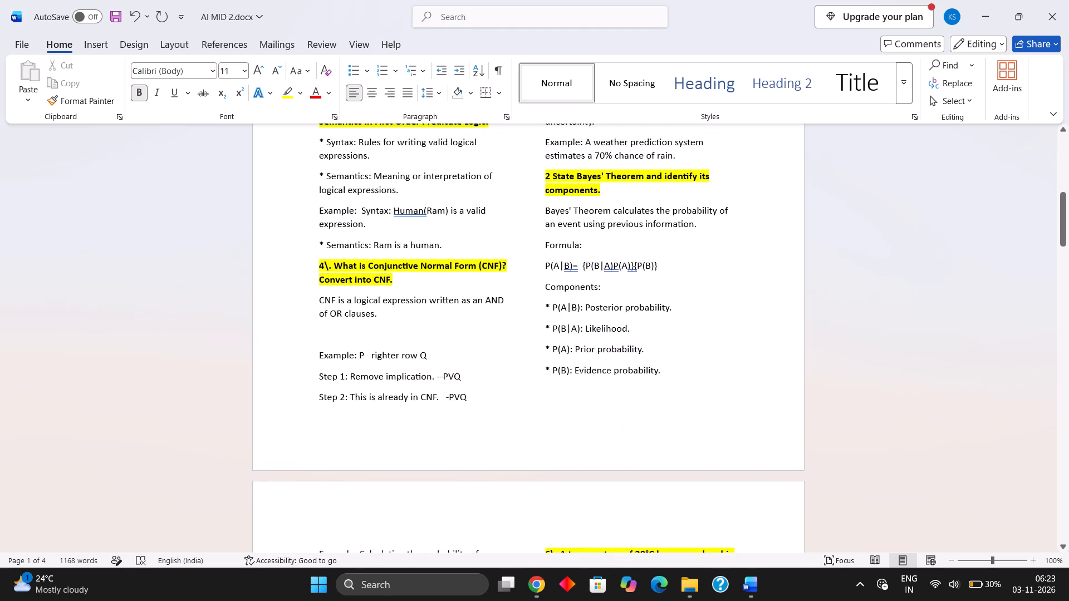
scroll(334, 277, "up", 3)
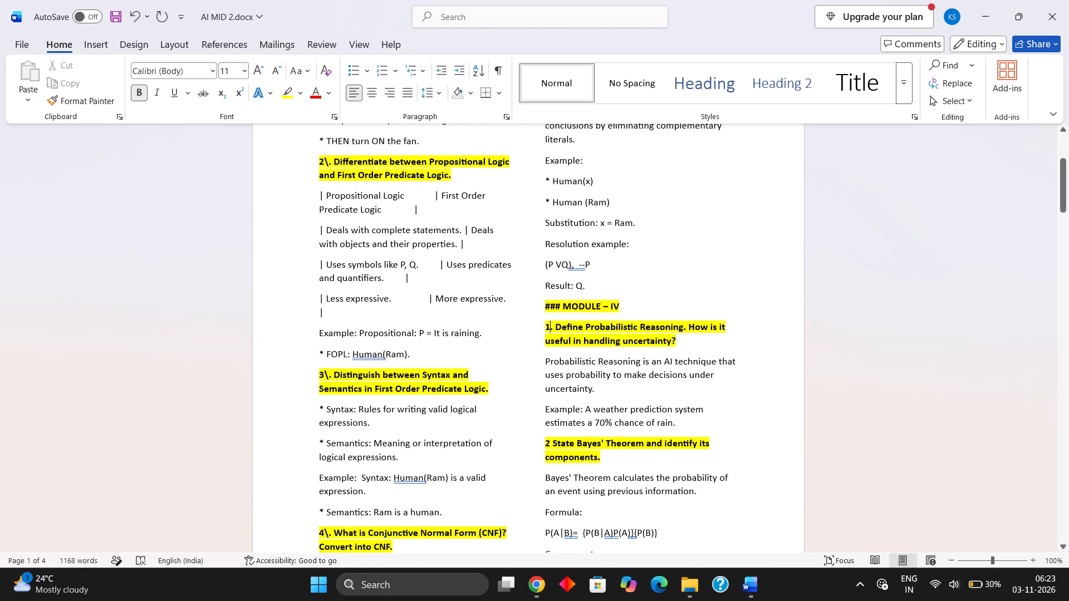
left_click_drag(314, 409, 445, 520)
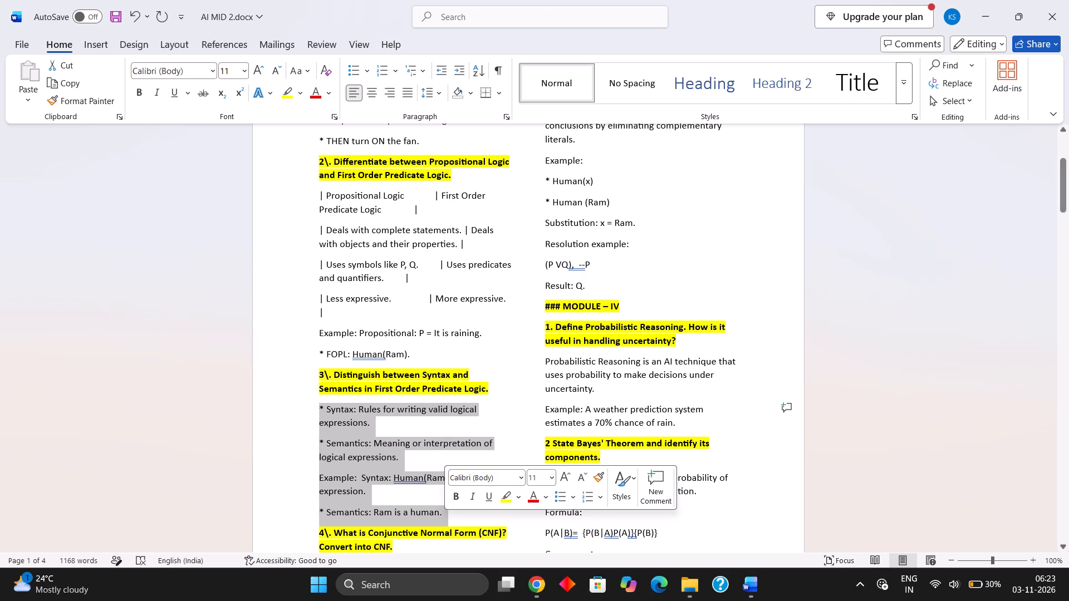
left_click(587, 499)
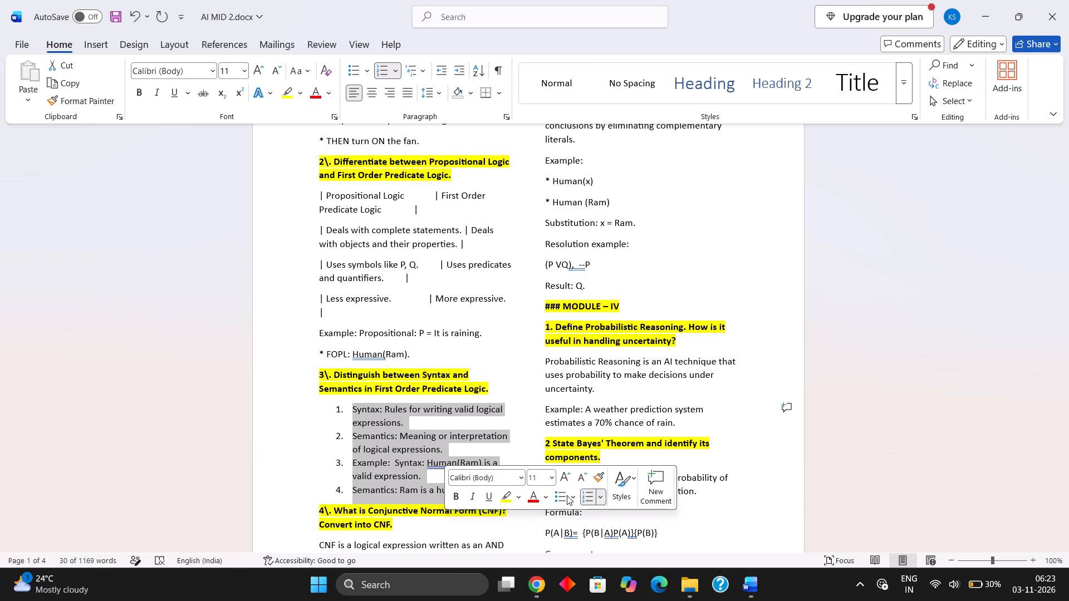
left_click(398, 417)
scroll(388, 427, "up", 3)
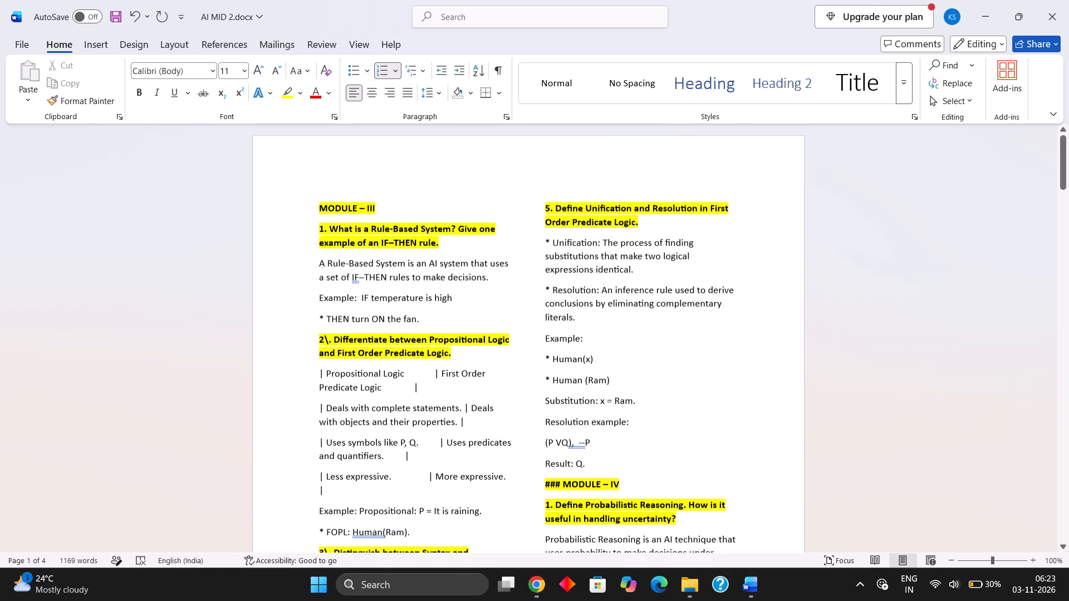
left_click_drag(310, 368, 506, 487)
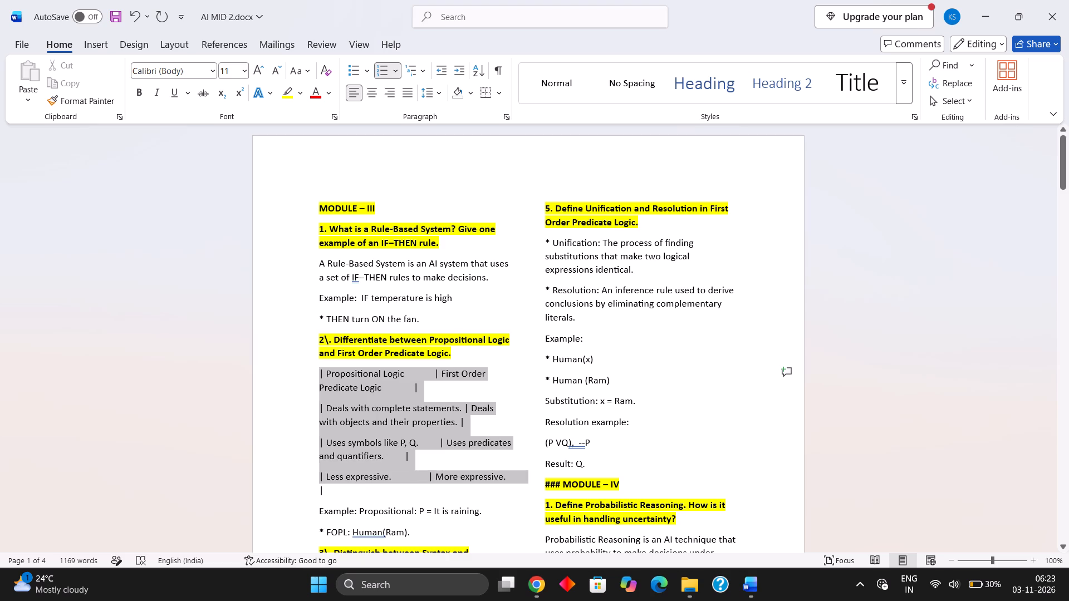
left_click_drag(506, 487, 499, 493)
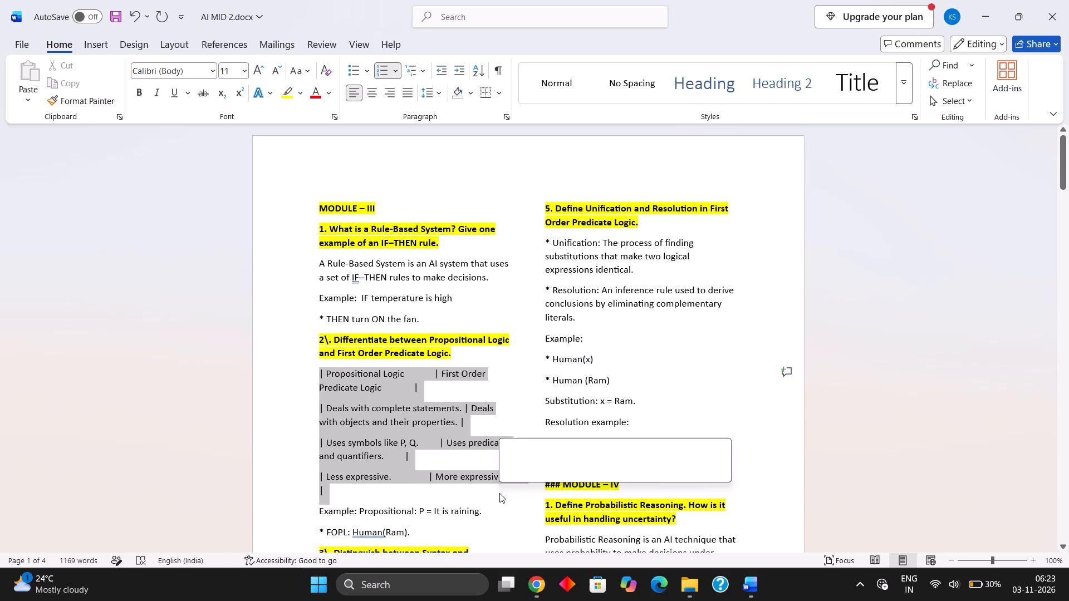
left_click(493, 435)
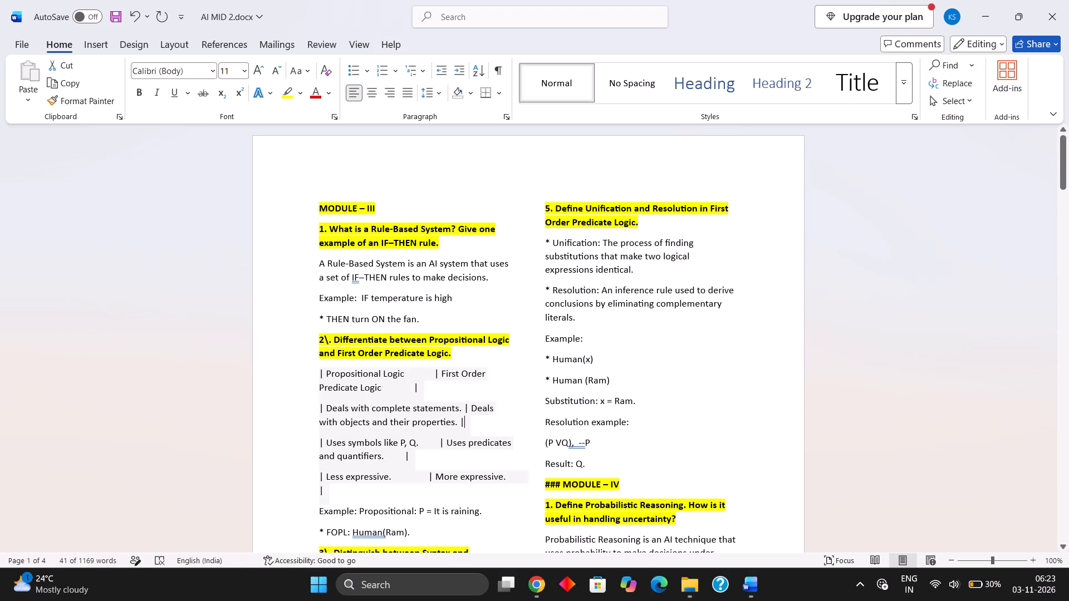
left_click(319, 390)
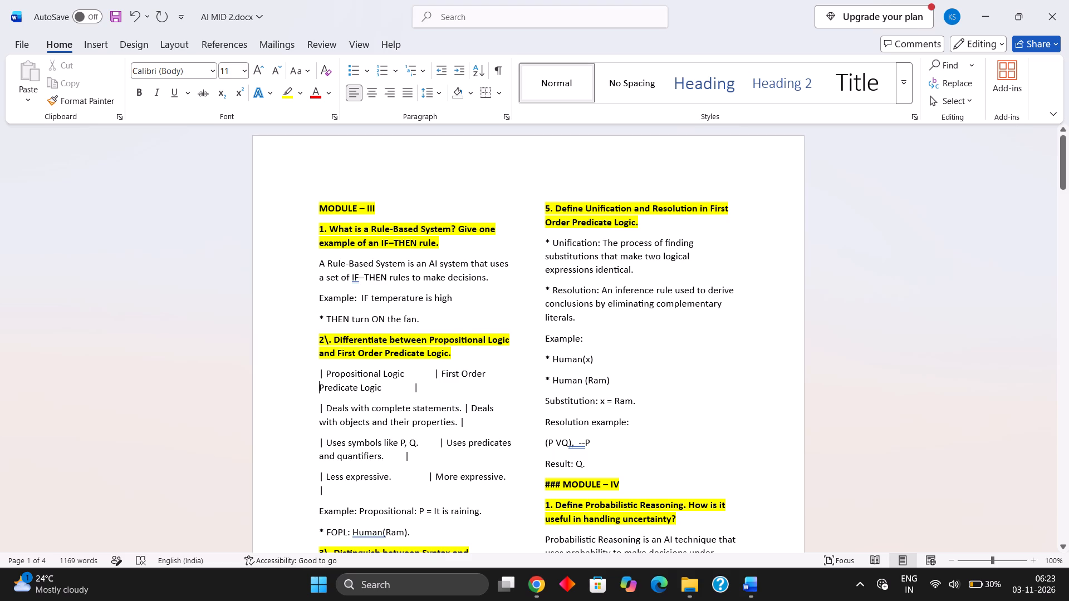
Turn the Unification and Resolution definitions under question 5 into a numbered list, trying bullets before settling on numbers.
left_click_drag(537, 238, 622, 413)
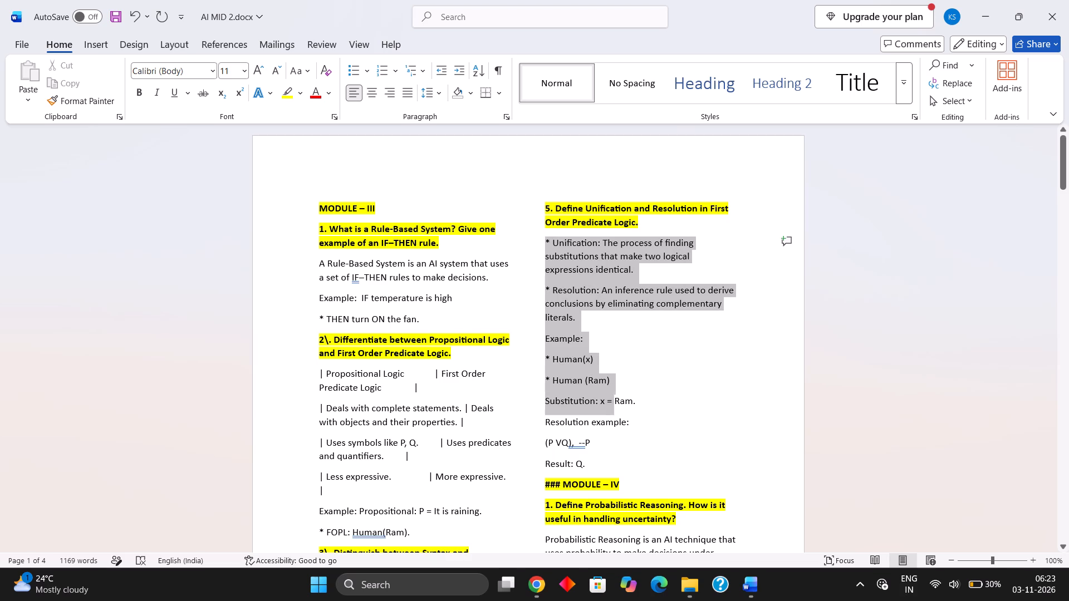
left_click_drag(622, 413, 653, 306)
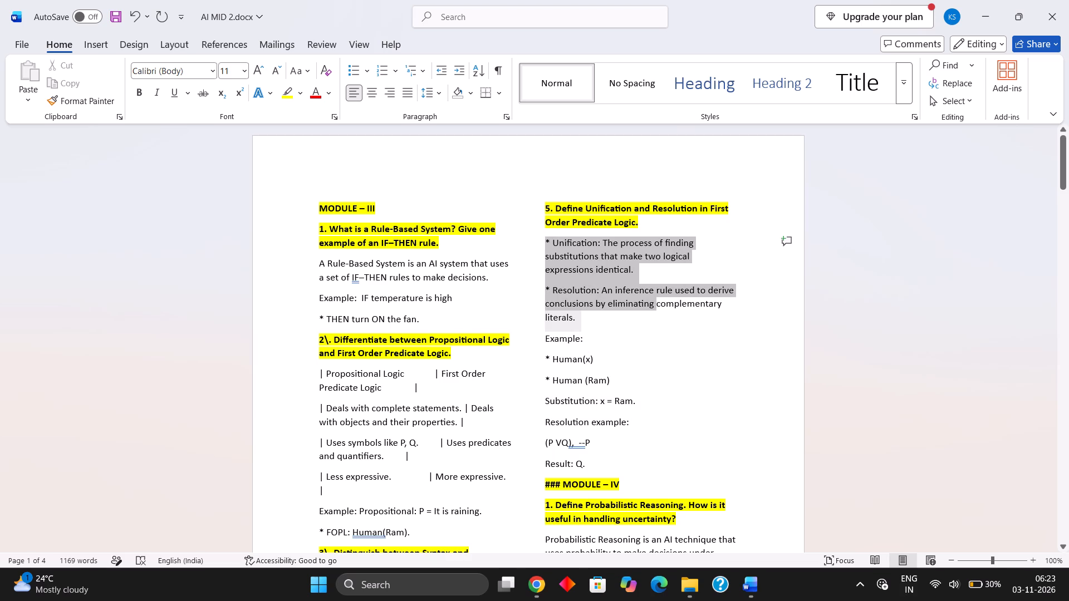
left_click_drag(653, 306, 664, 324)
left_click(803, 308)
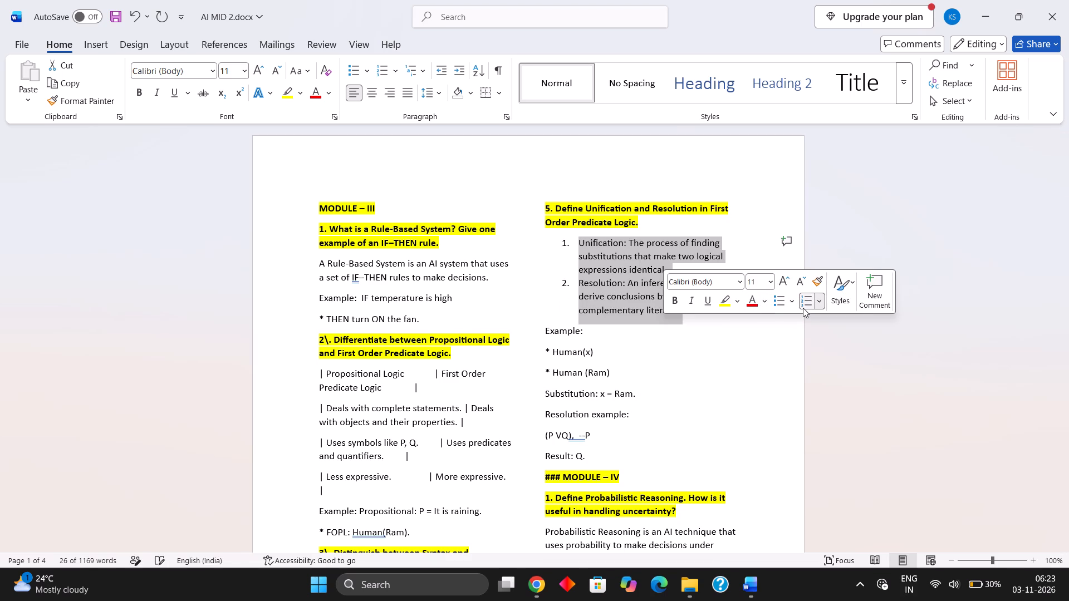
left_click(776, 304)
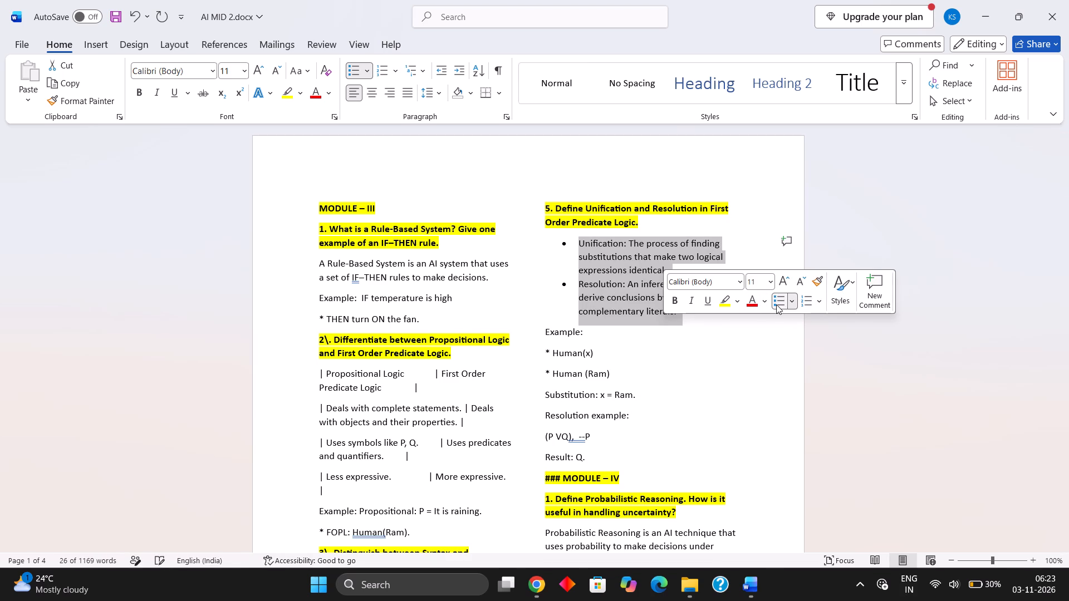
left_click(801, 306)
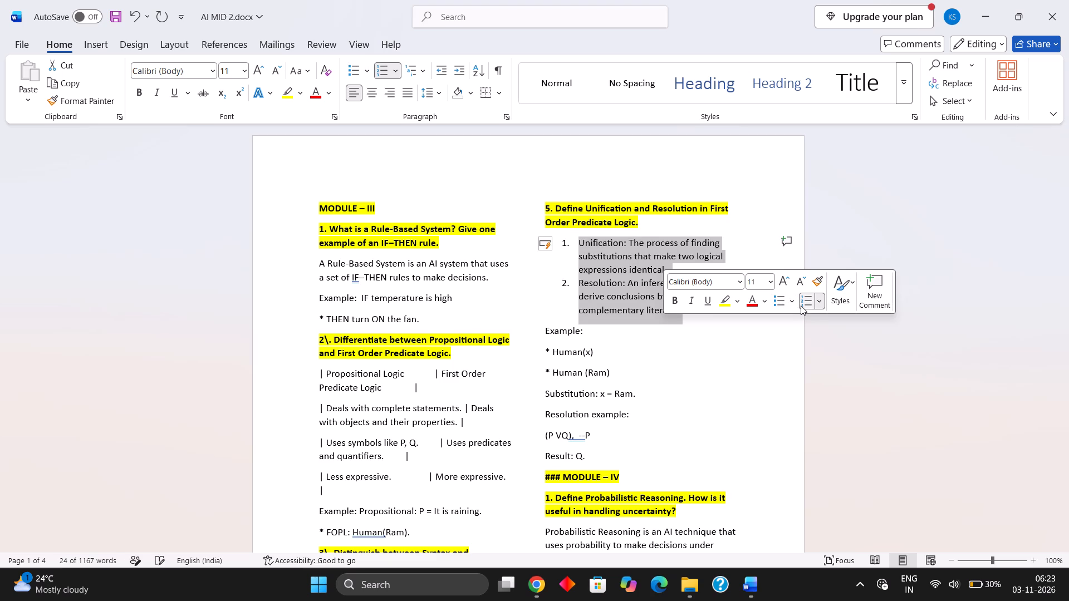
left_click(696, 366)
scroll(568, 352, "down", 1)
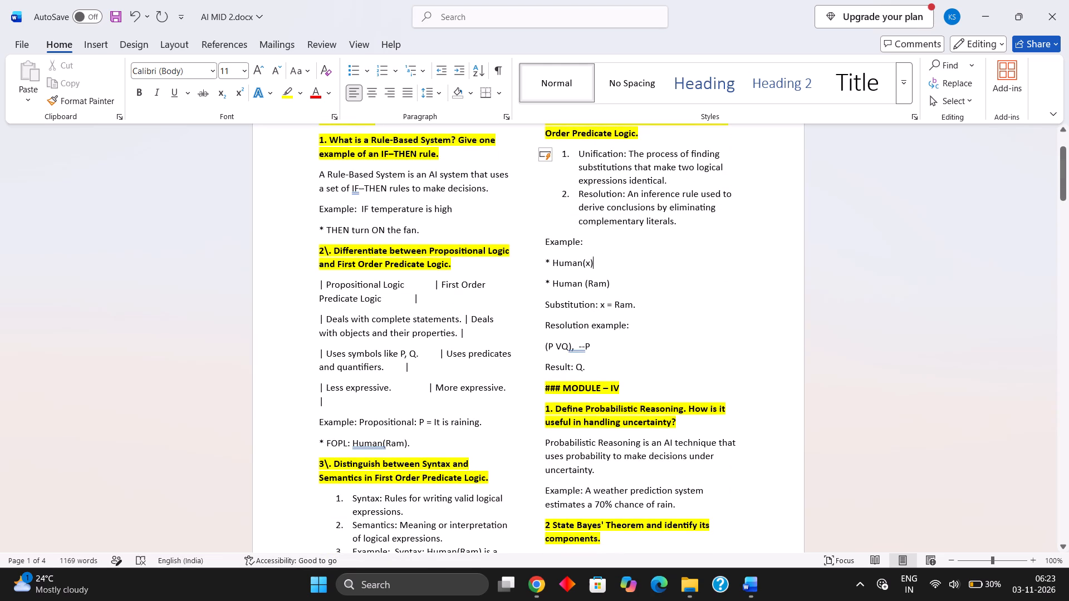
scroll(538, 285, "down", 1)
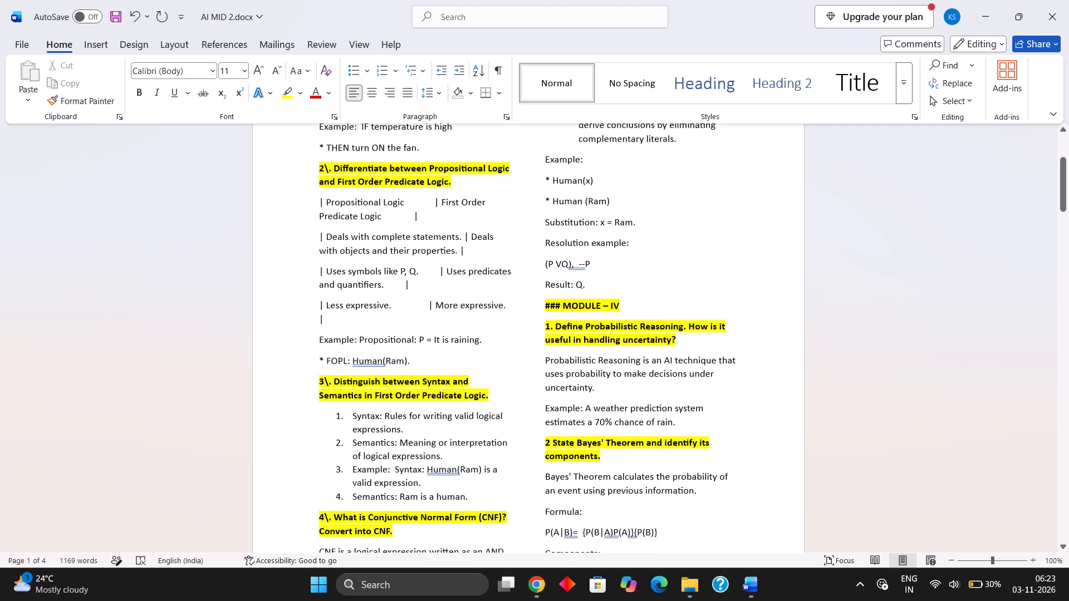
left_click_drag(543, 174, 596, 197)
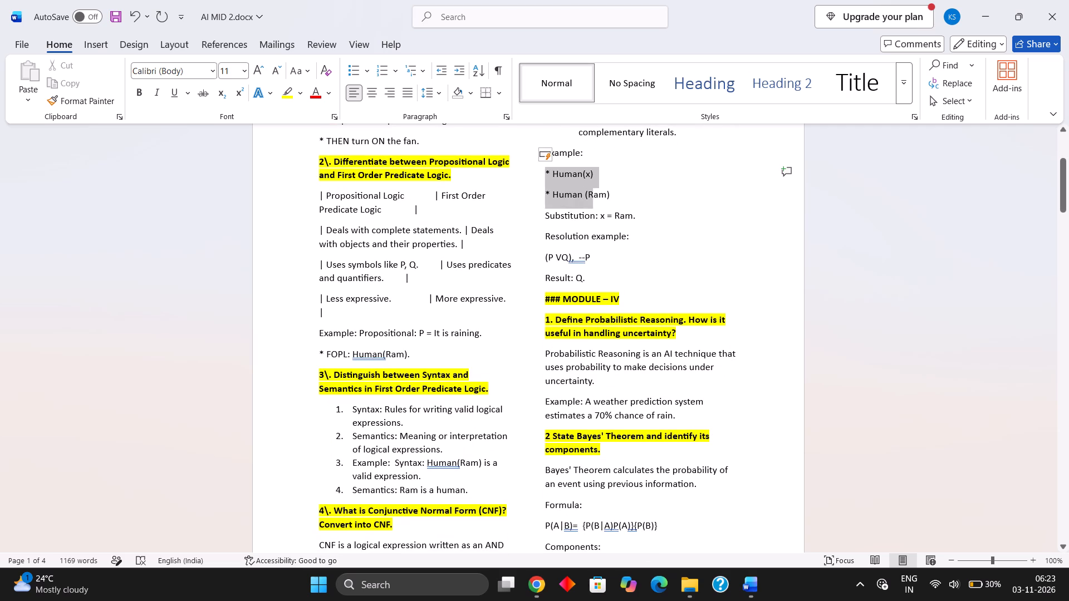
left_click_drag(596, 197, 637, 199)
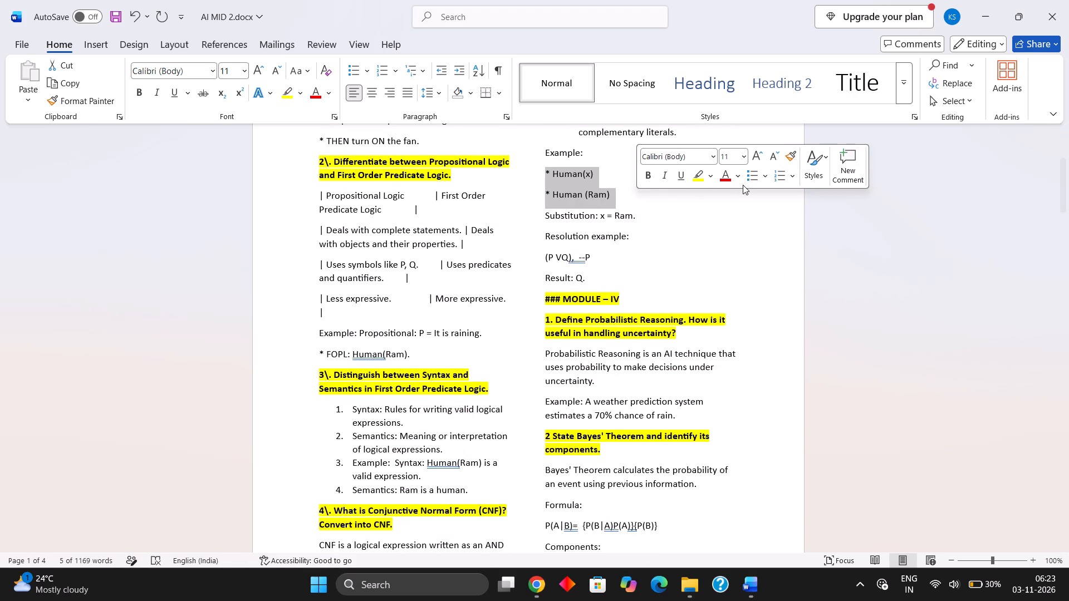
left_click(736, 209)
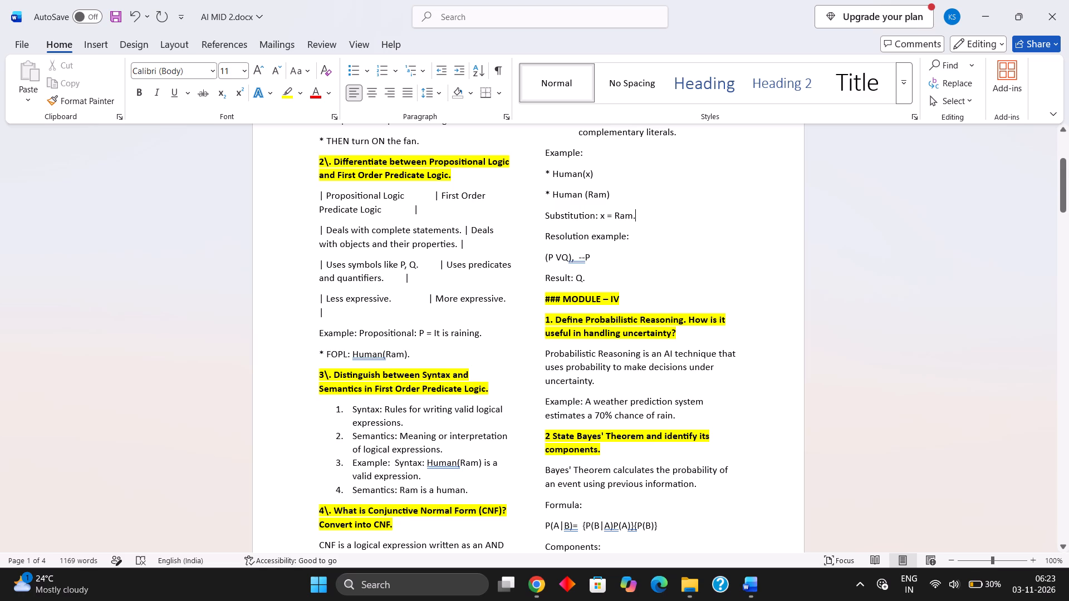
Look through the rest of the document for answer points still marked with asterisks.
scroll(638, 303, "down", 12)
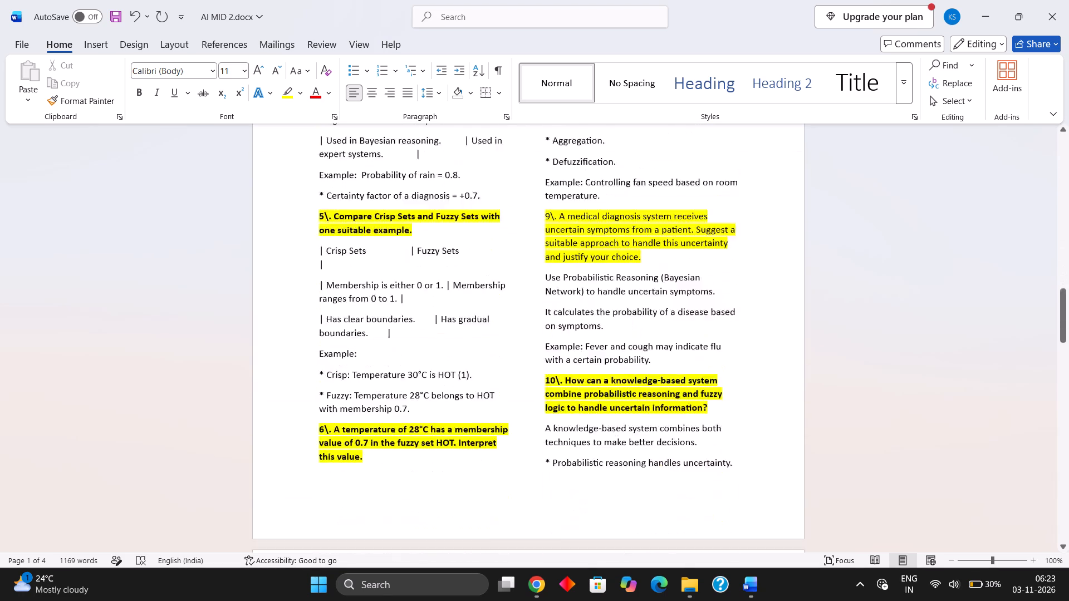
scroll(644, 289, "down", 11)
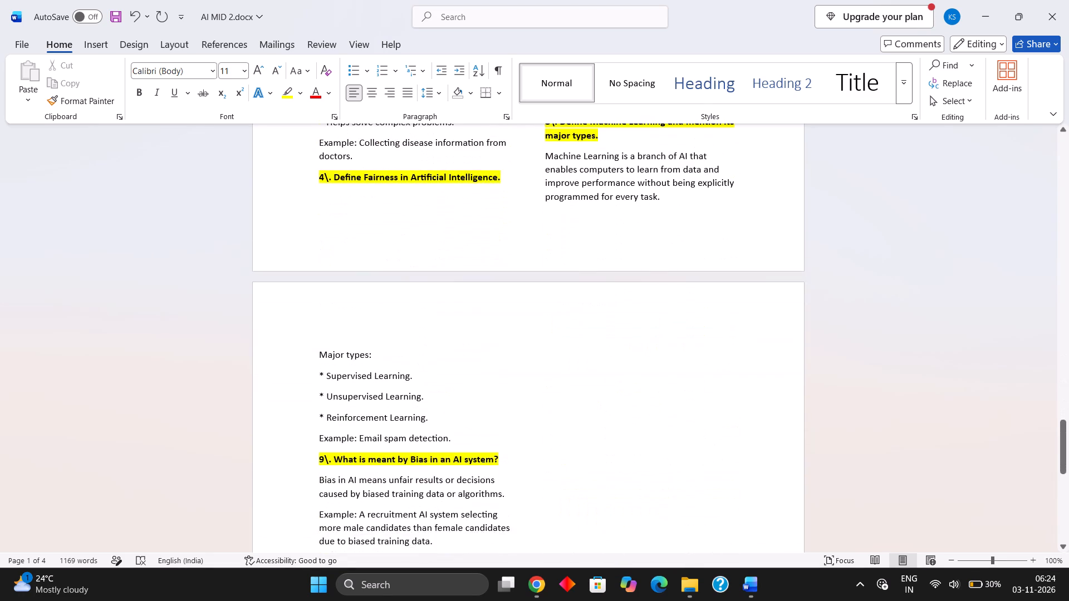
scroll(644, 289, "down", 5)
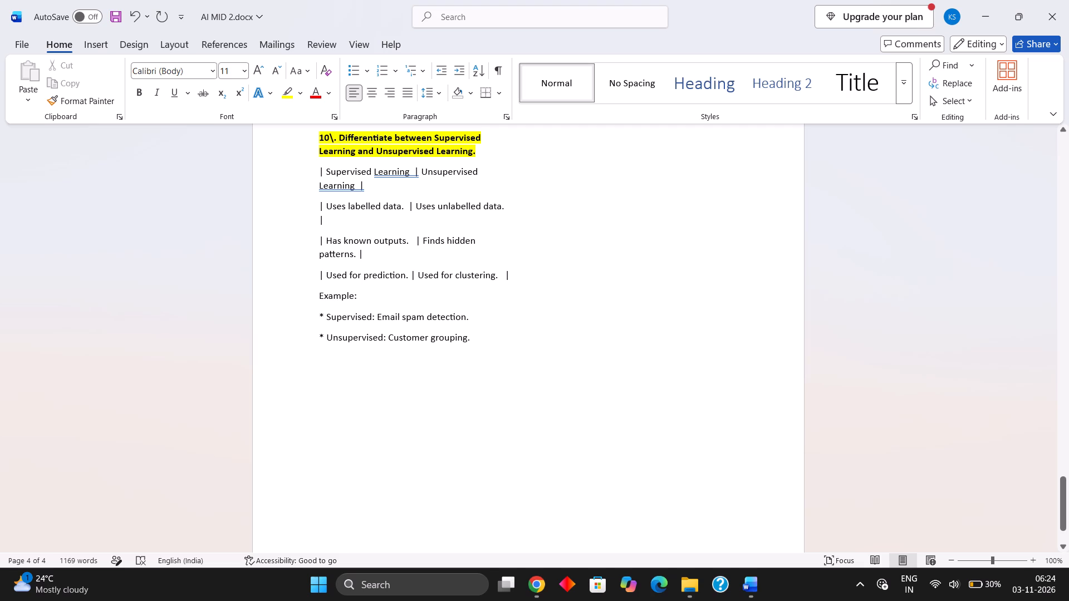
scroll(626, 194, "up", 8)
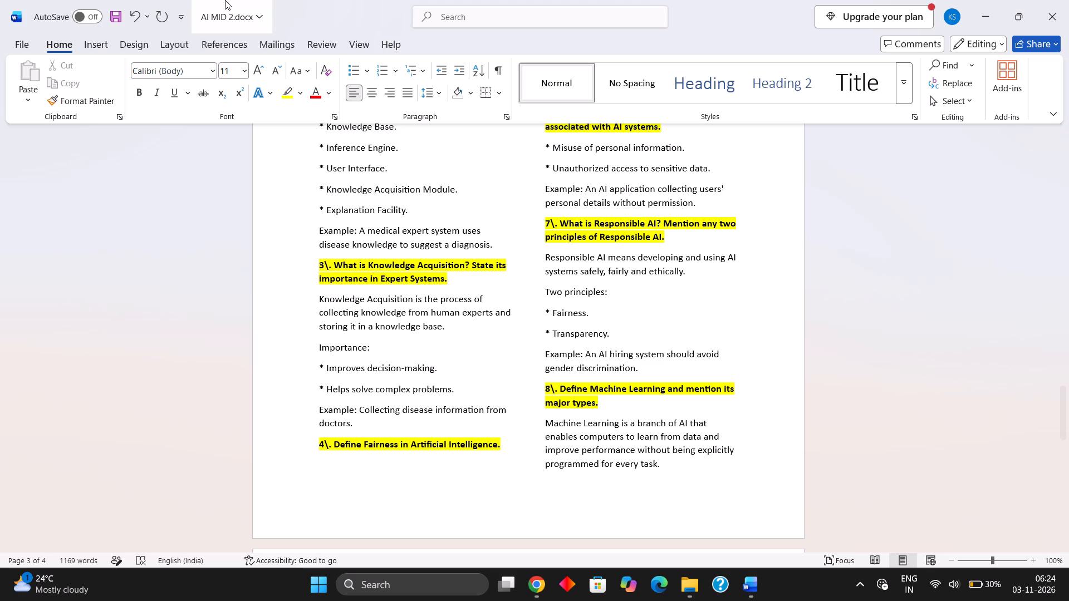
scroll(258, 161, "up", 5)
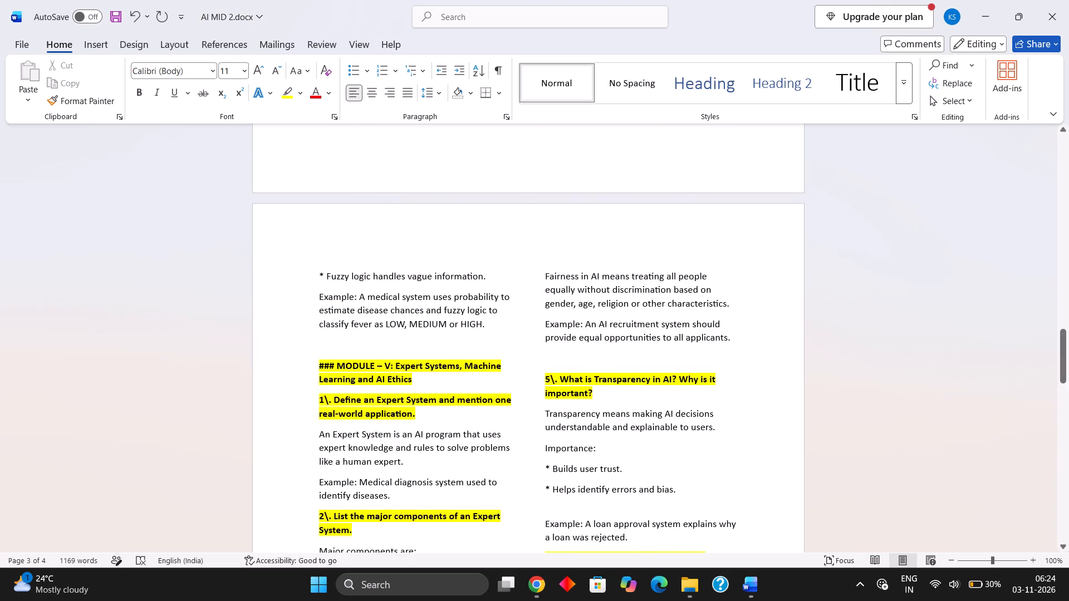
Convert the five Expert System components, Knowledge Base through Explanation Facility, under Module V question 2 into a numbered list.
scroll(395, 357, "down", 3)
left_click_drag(317, 300, 456, 364)
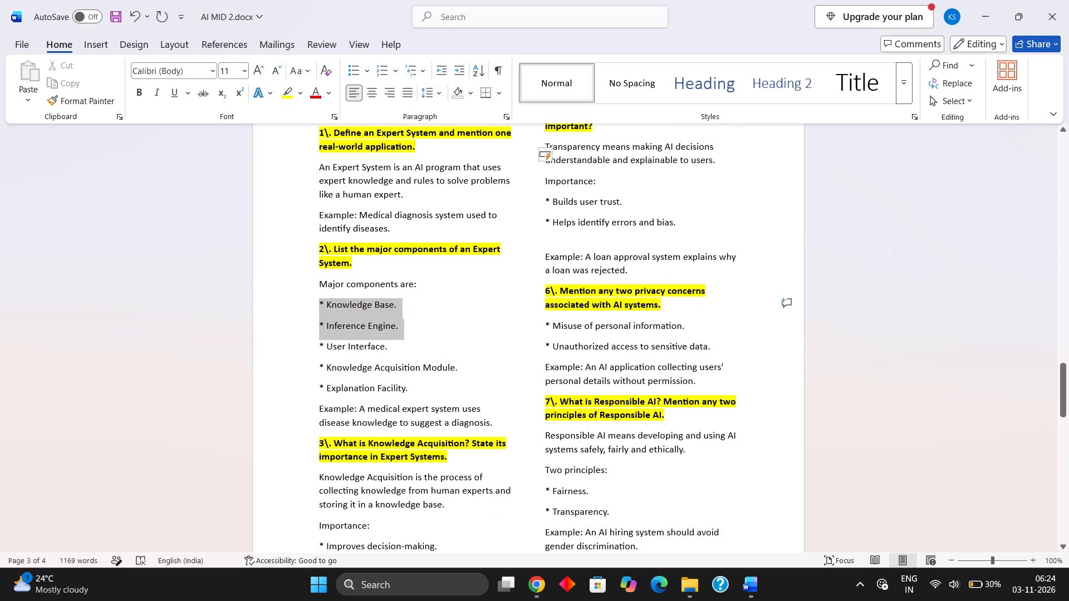
left_click_drag(456, 364, 474, 386)
left_click(615, 366)
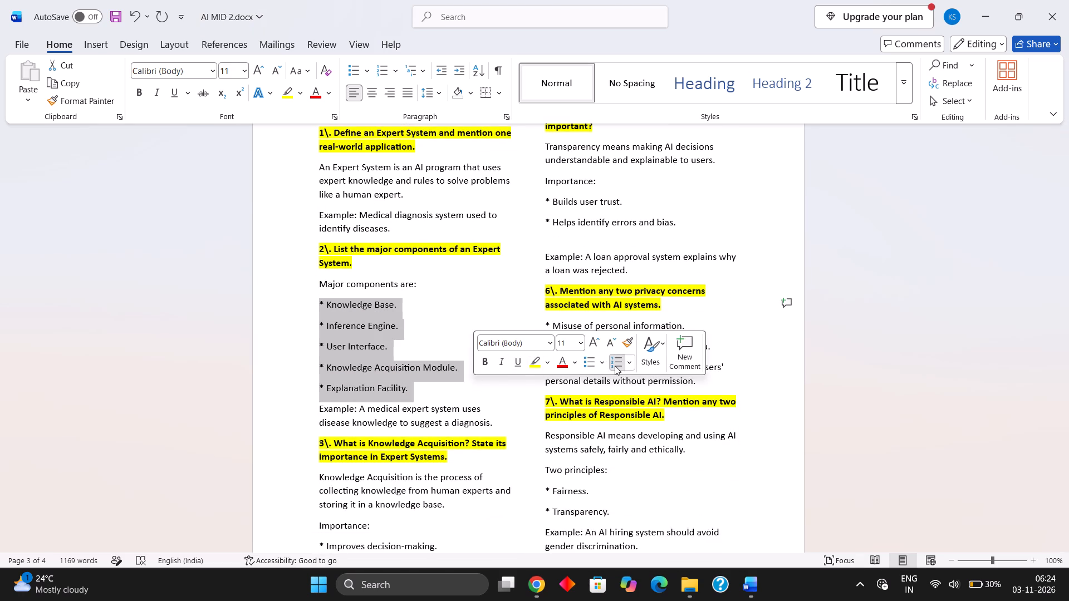
left_click(427, 297)
Turn the probabilistic reasoning and fuzzy logic points under Module IV question 10 into a numbered list.
scroll(450, 308, "up", 2)
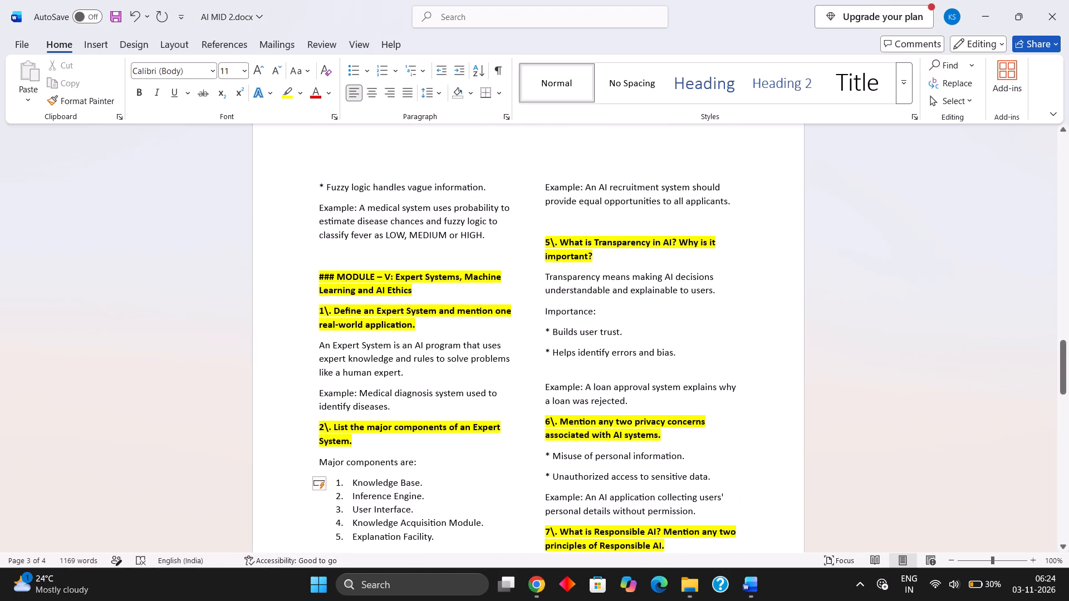
scroll(450, 308, "up", 4)
scroll(450, 307, "down", 1)
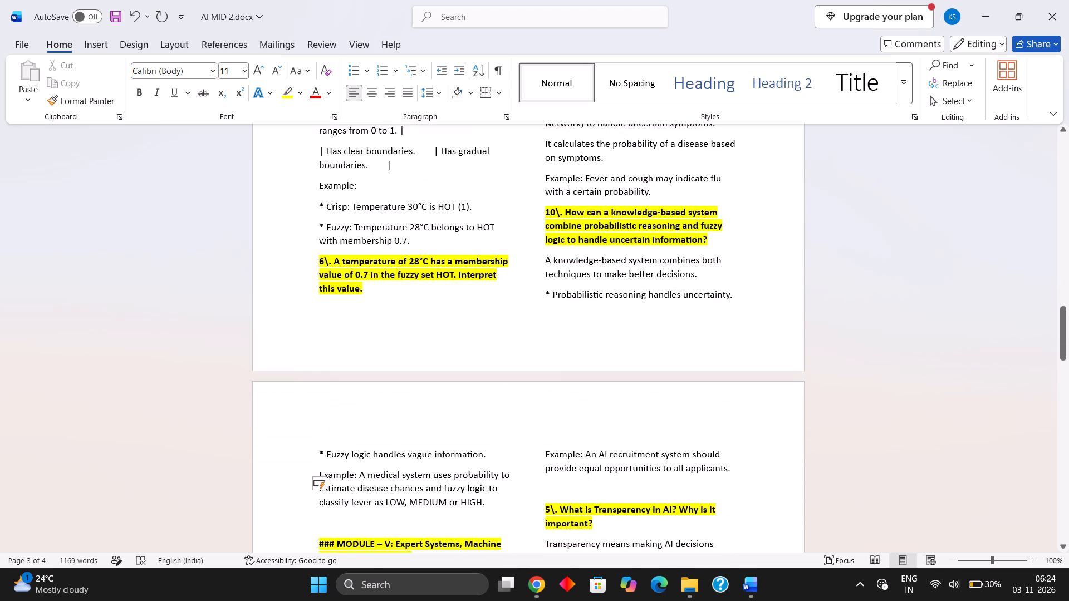
left_click_drag(542, 294, 513, 439)
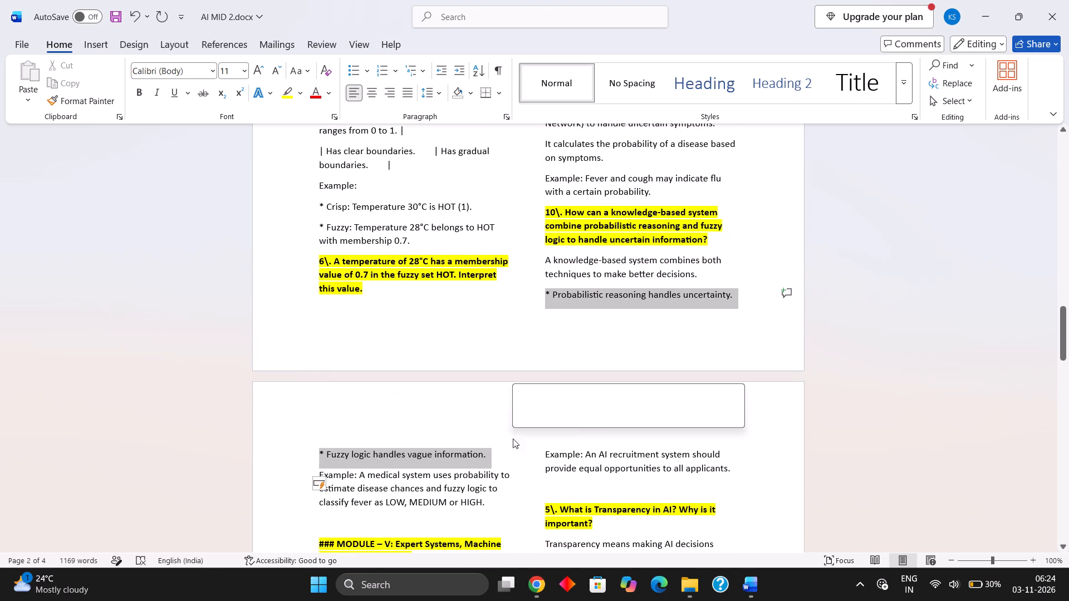
left_click(653, 415)
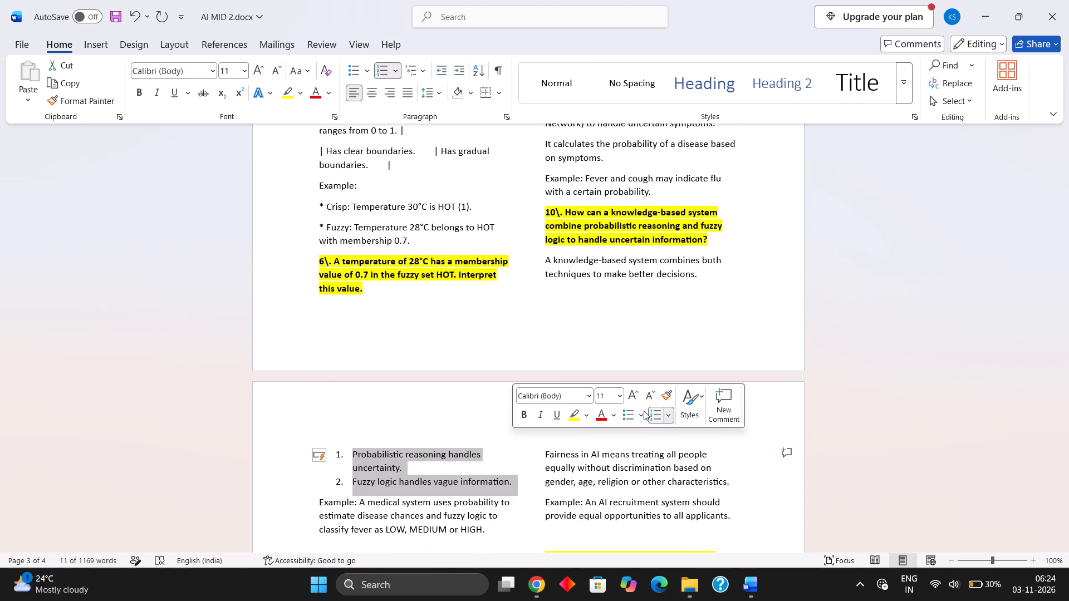
left_click(574, 343)
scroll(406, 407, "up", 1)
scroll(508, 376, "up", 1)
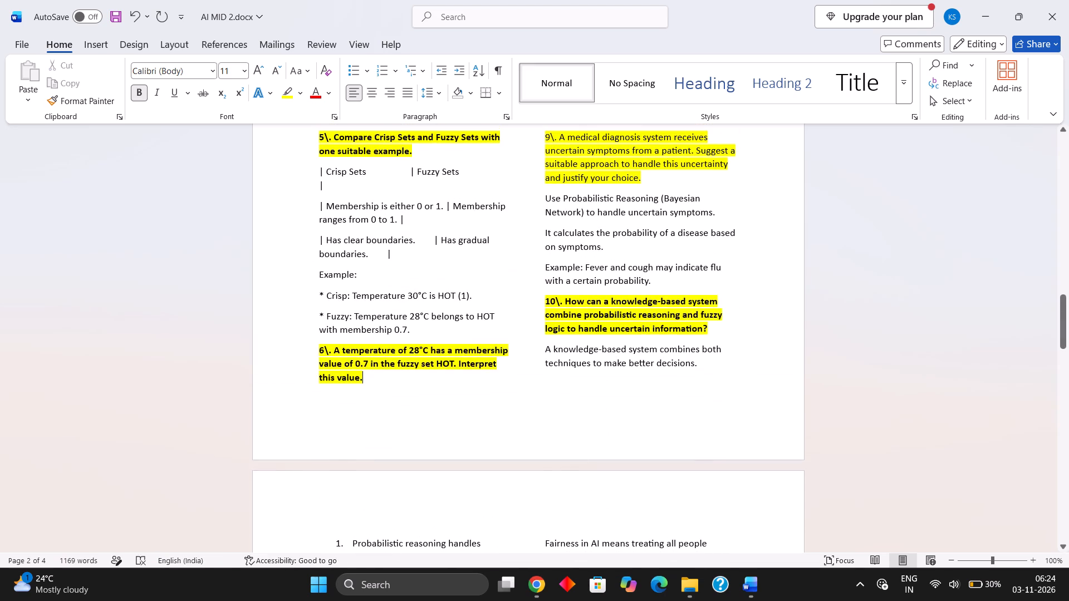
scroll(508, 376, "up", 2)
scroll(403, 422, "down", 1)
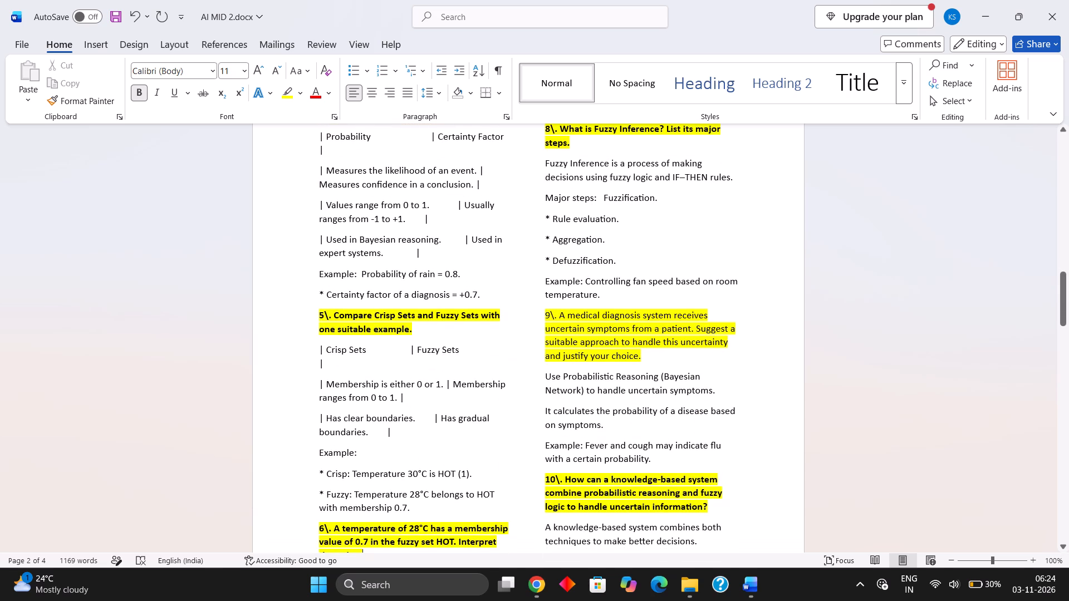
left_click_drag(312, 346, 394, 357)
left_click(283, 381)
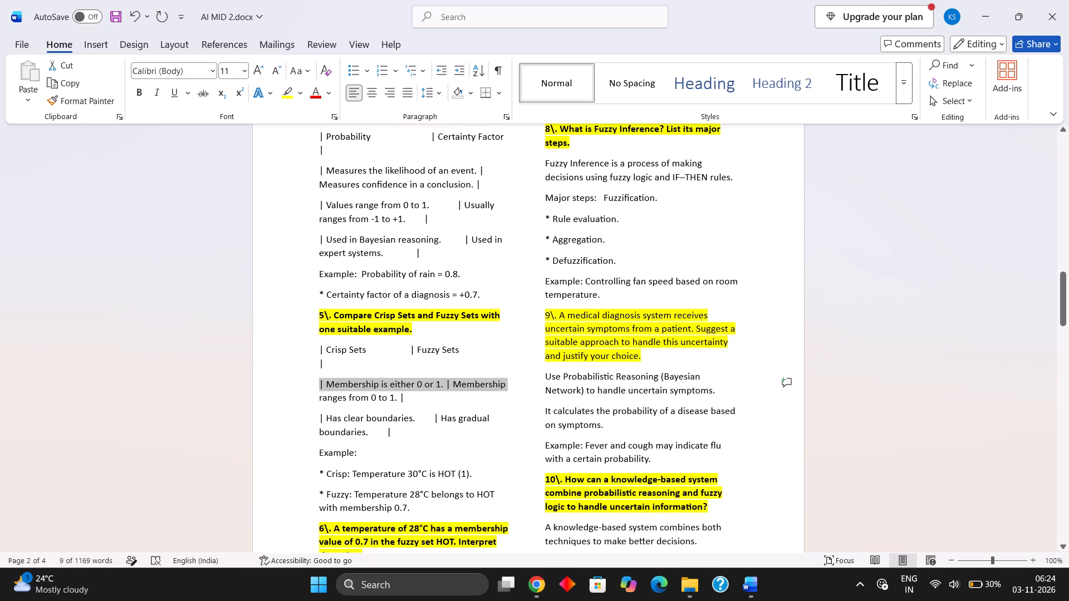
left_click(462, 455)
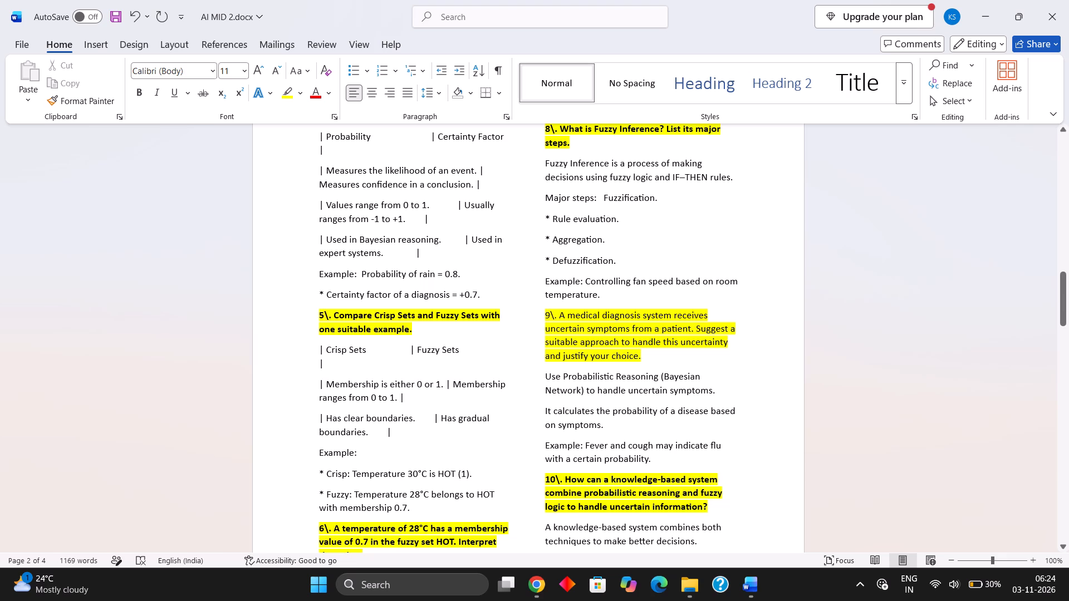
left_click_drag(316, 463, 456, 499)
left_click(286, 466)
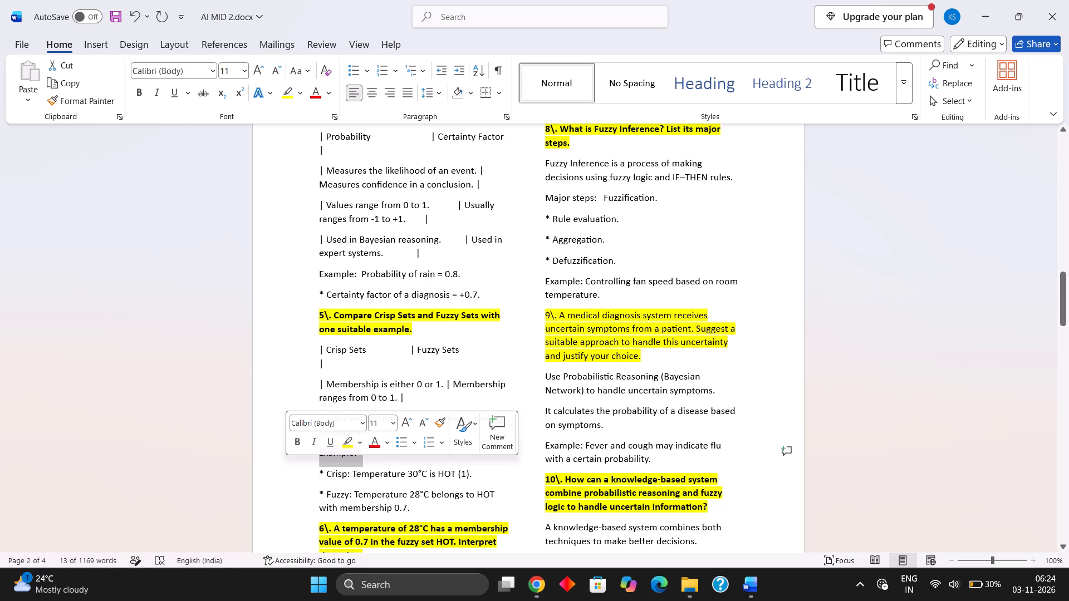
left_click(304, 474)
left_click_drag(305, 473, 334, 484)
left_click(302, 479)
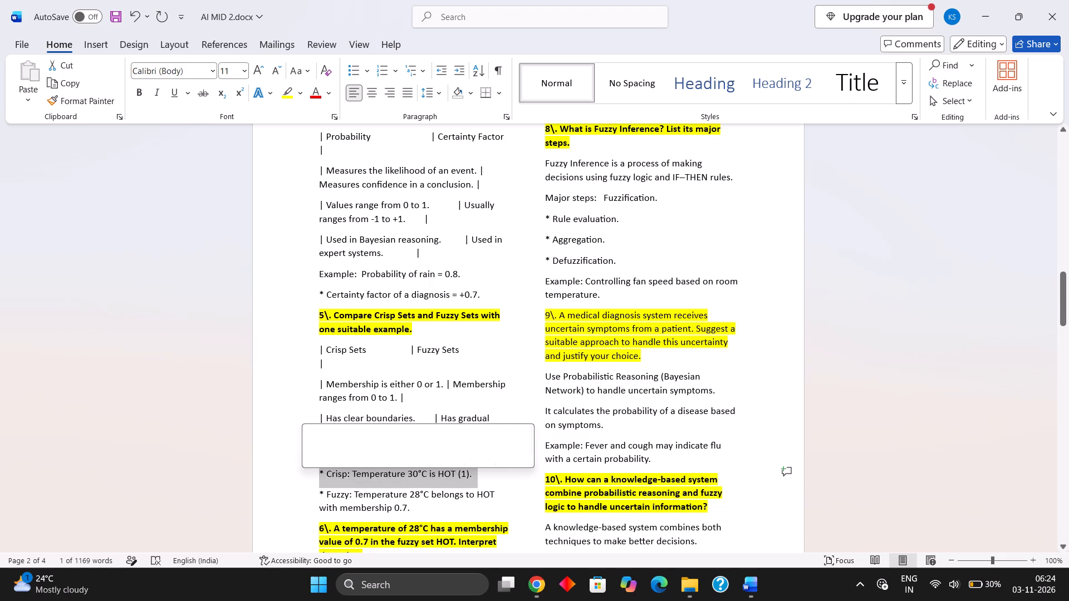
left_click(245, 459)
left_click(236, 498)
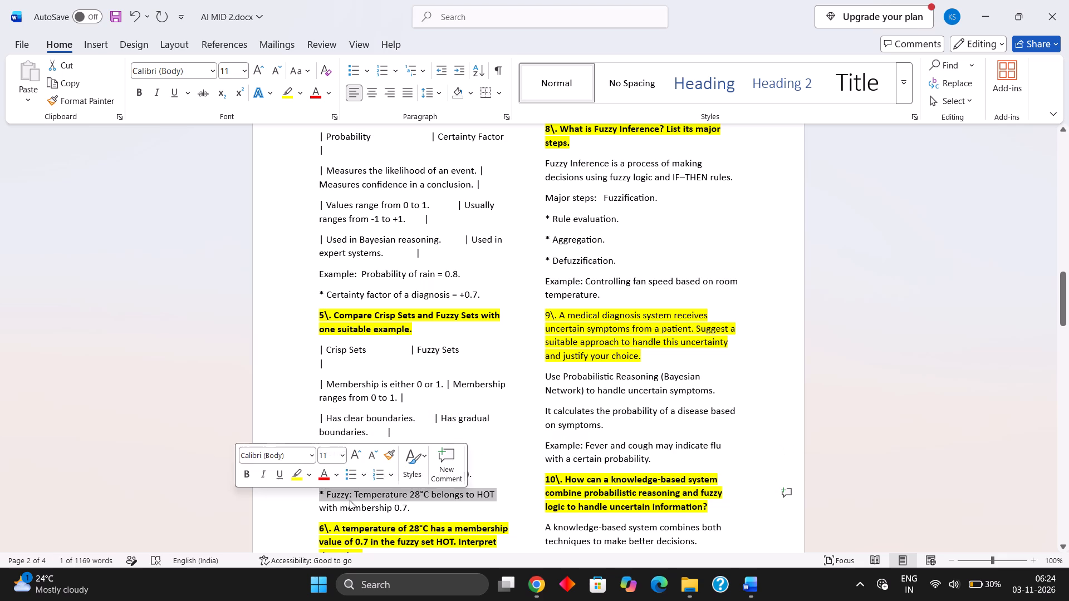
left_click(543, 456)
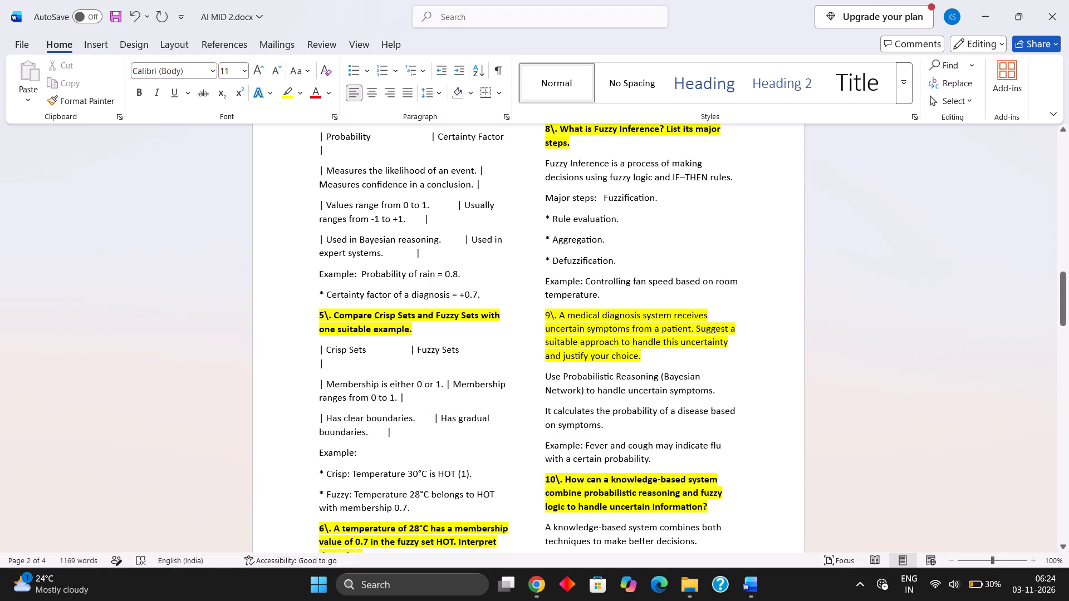
Convert the Crisp and Fuzzy temperature example lines under Module IV question 5 into a numbered list.
left_click_drag(318, 470, 492, 501)
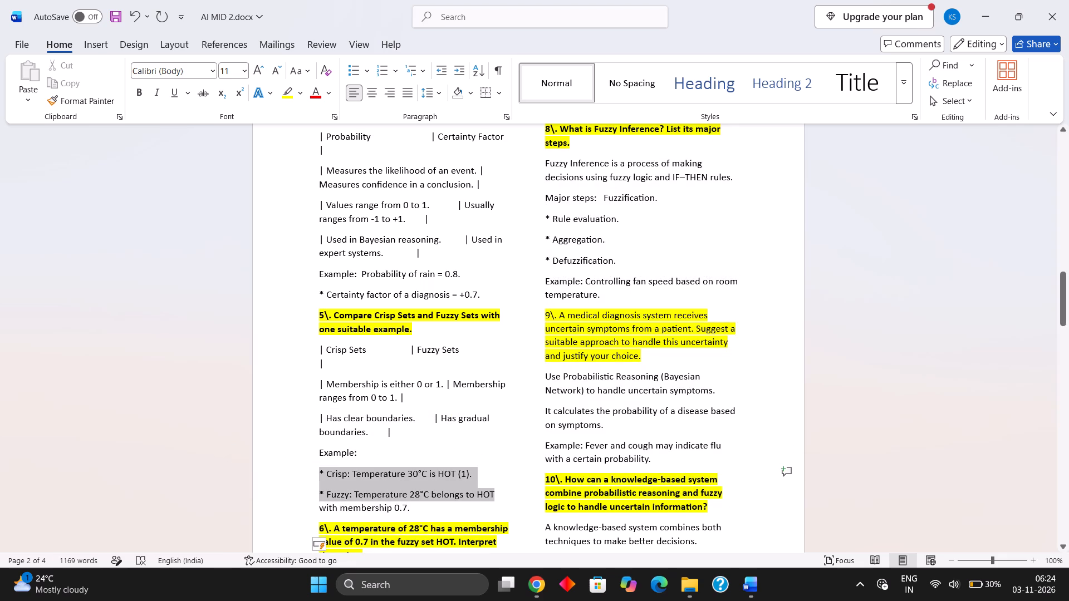
left_click_drag(492, 501, 474, 515)
left_click(612, 492)
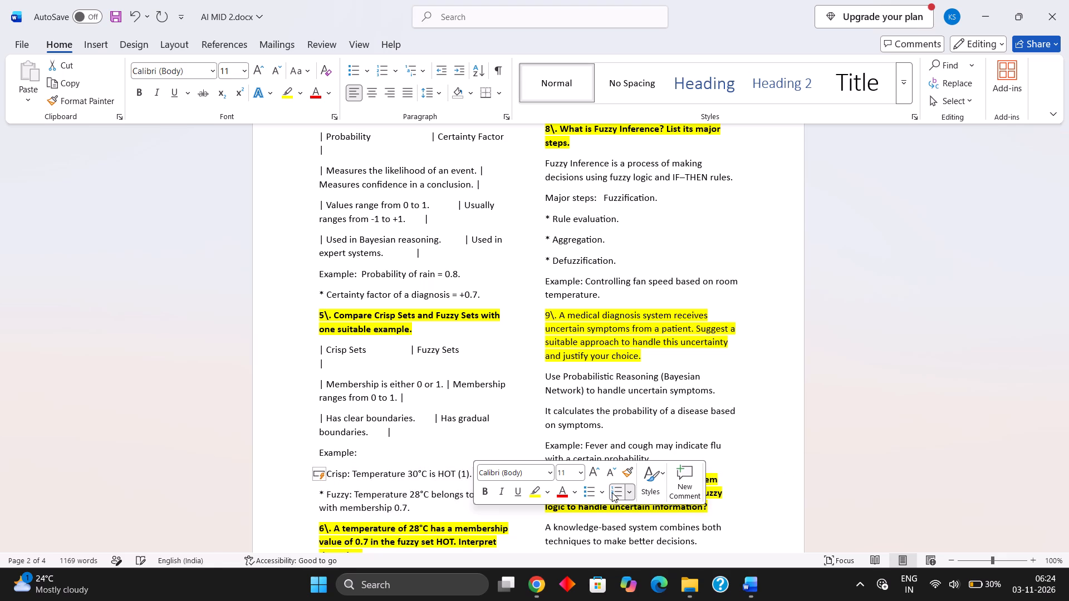
left_click(501, 364)
Format the Rule evaluation, Aggregation and Defuzzification steps under Module IV question 8 as a numbered list.
scroll(501, 364, "up", 2)
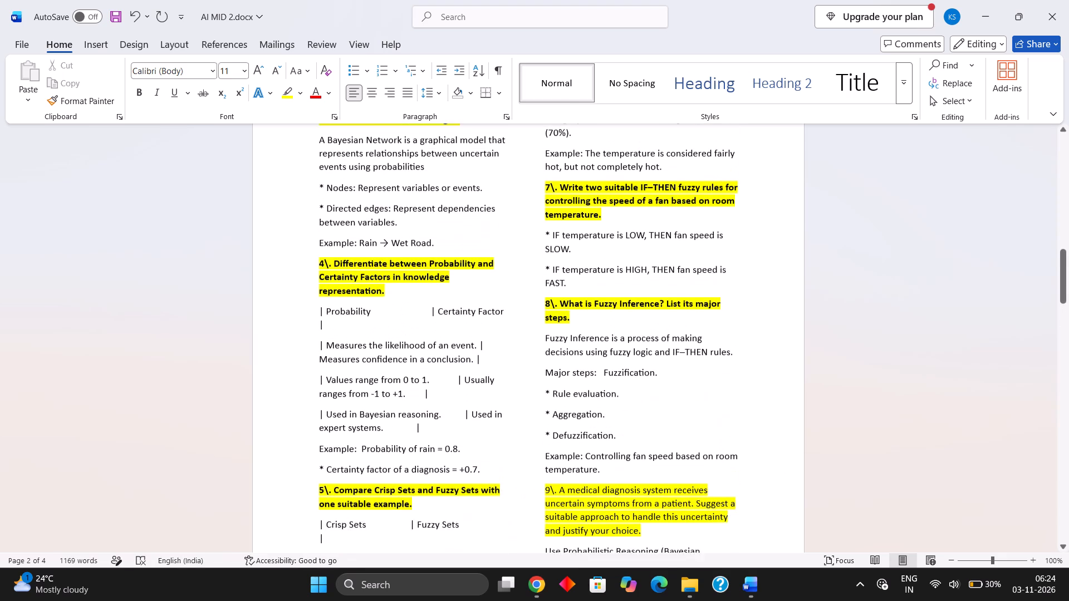
left_click_drag(539, 393, 604, 415)
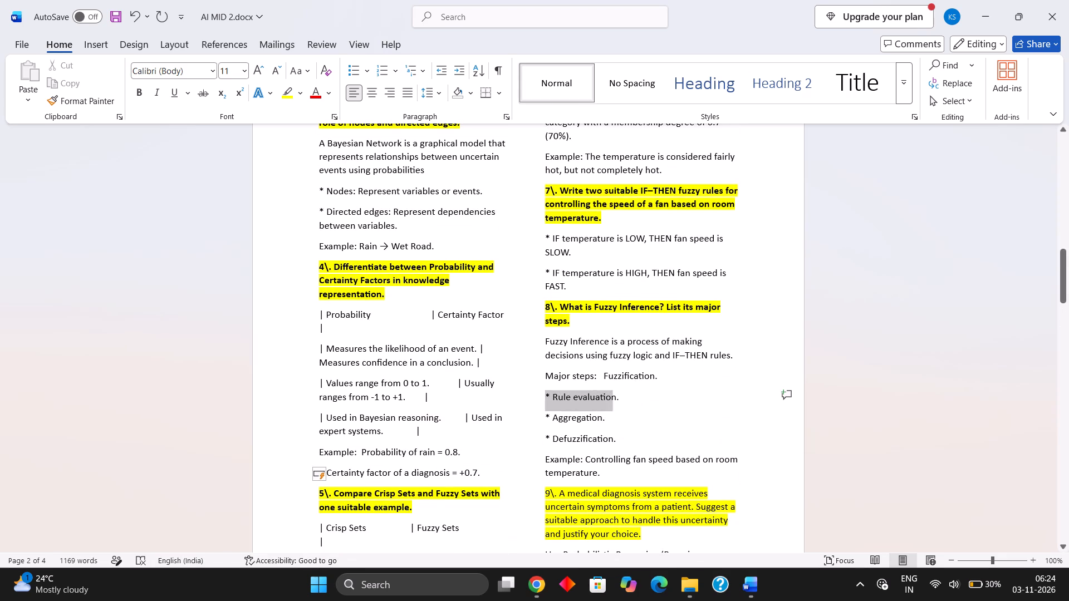
left_click_drag(604, 415, 664, 439)
left_click(805, 420)
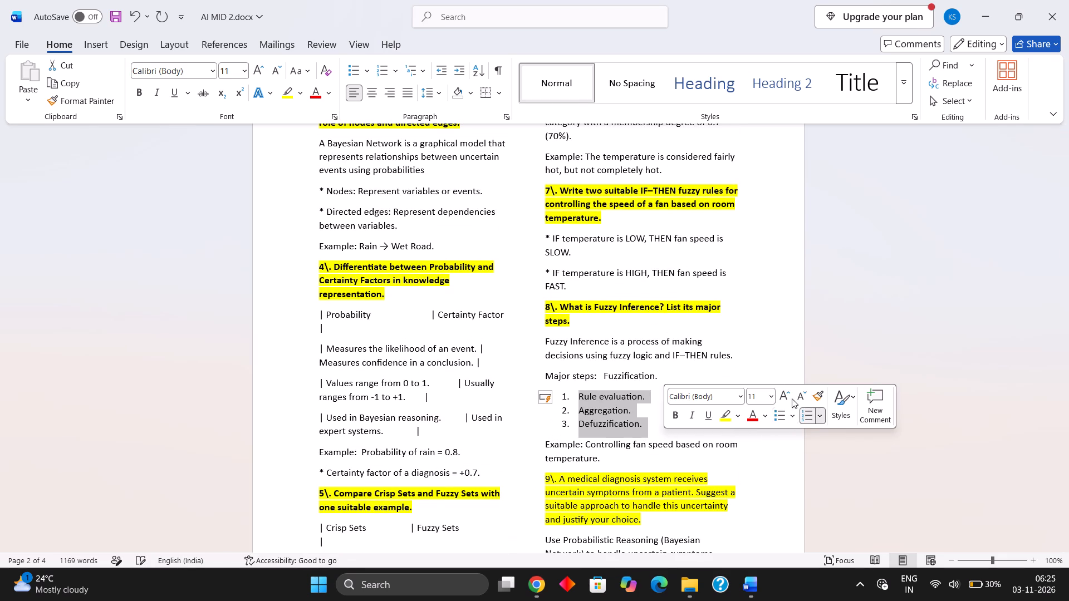
left_click(714, 239)
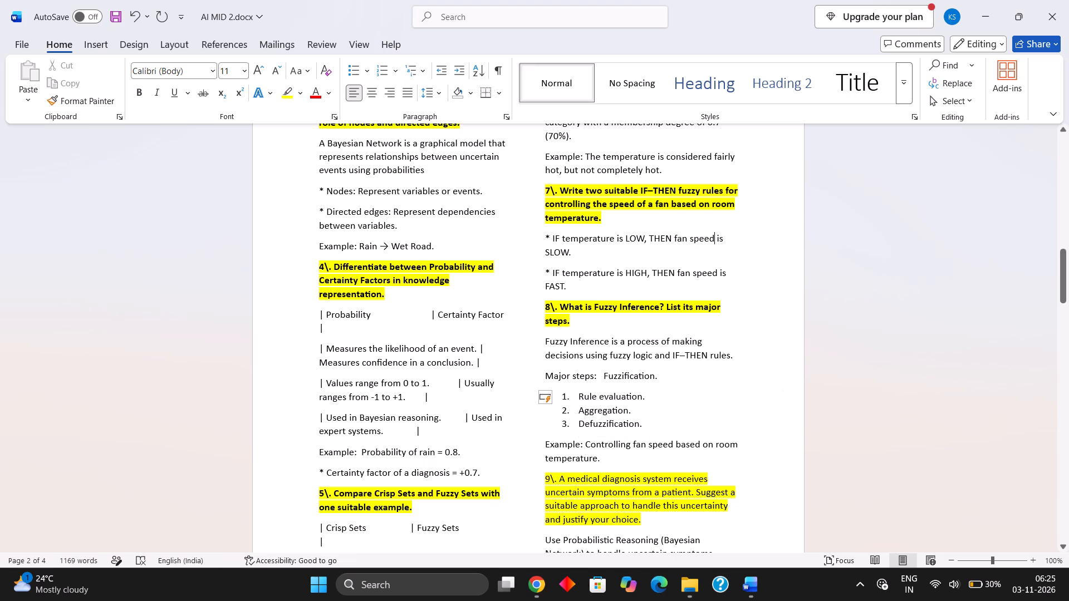
Turn the two IF–THEN fan speed rules under Module IV question 7 into a numbered list.
left_click_drag(540, 240, 624, 287)
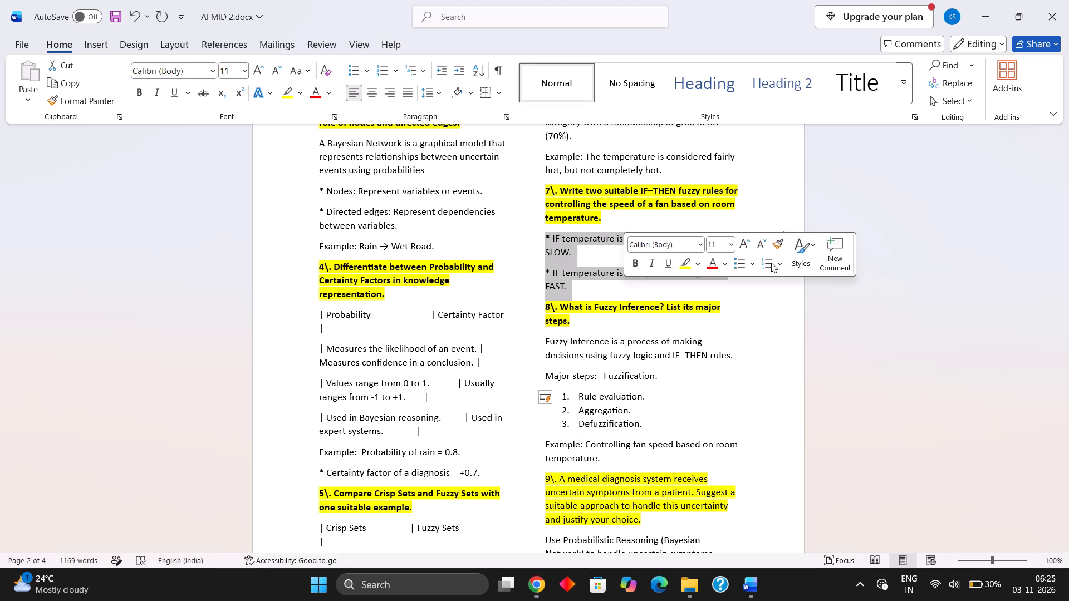
left_click(771, 263)
left_click(748, 319)
Convert the Nodes and Directed edges points under the Bayesian Network question into a numbered list.
scroll(671, 377, "up", 3)
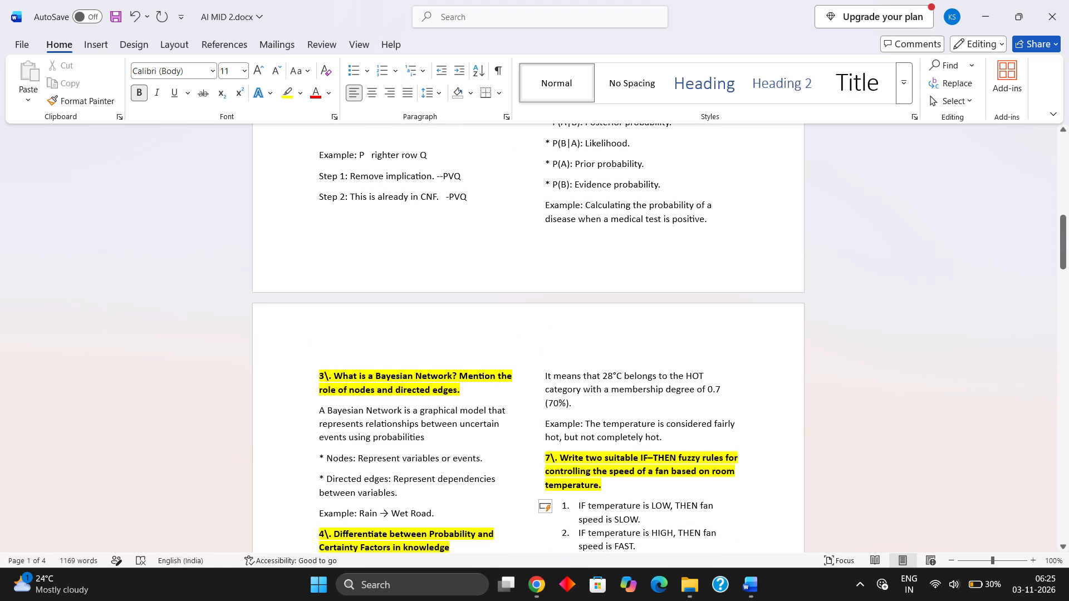
left_click_drag(311, 452, 455, 493)
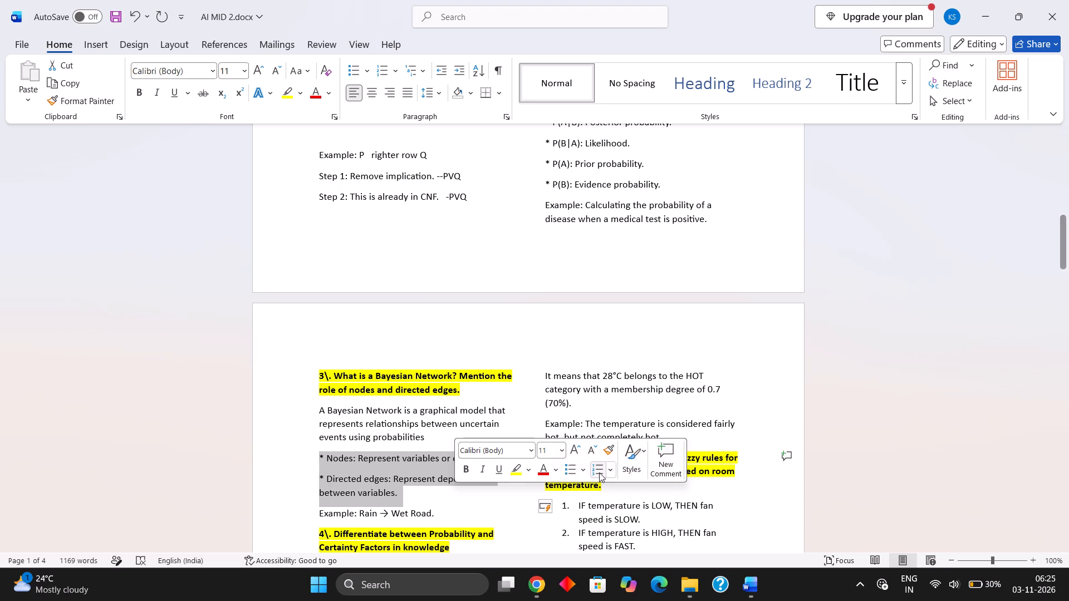
left_click(599, 472)
left_click(312, 489)
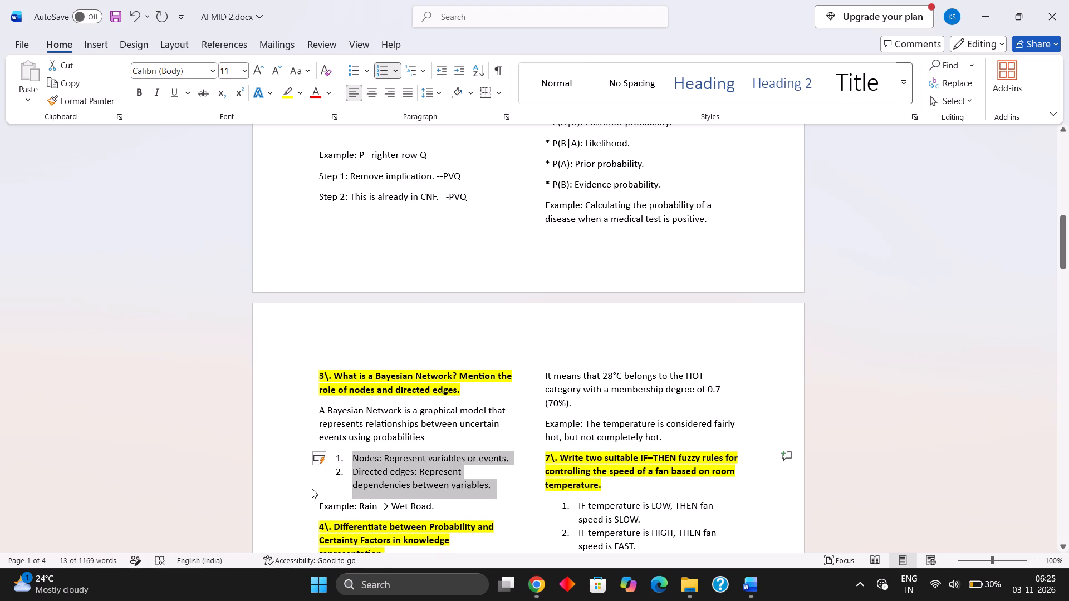
scroll(443, 446, "up", 2)
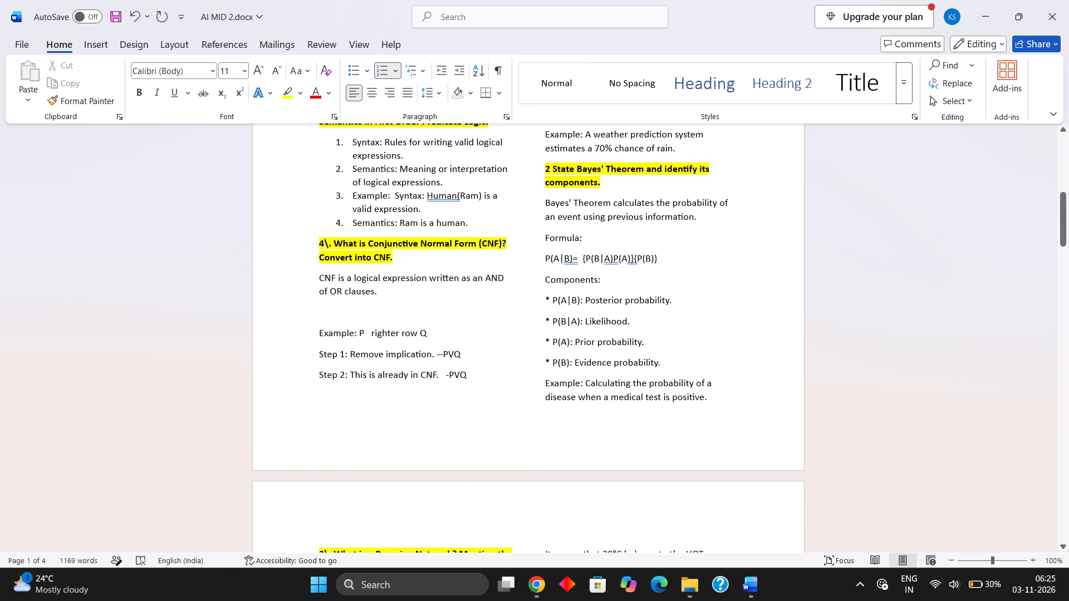
Convert the four probability components under the Bayes' Theorem question into a numbered list.
left_click_drag(538, 294, 693, 368)
left_click(833, 349)
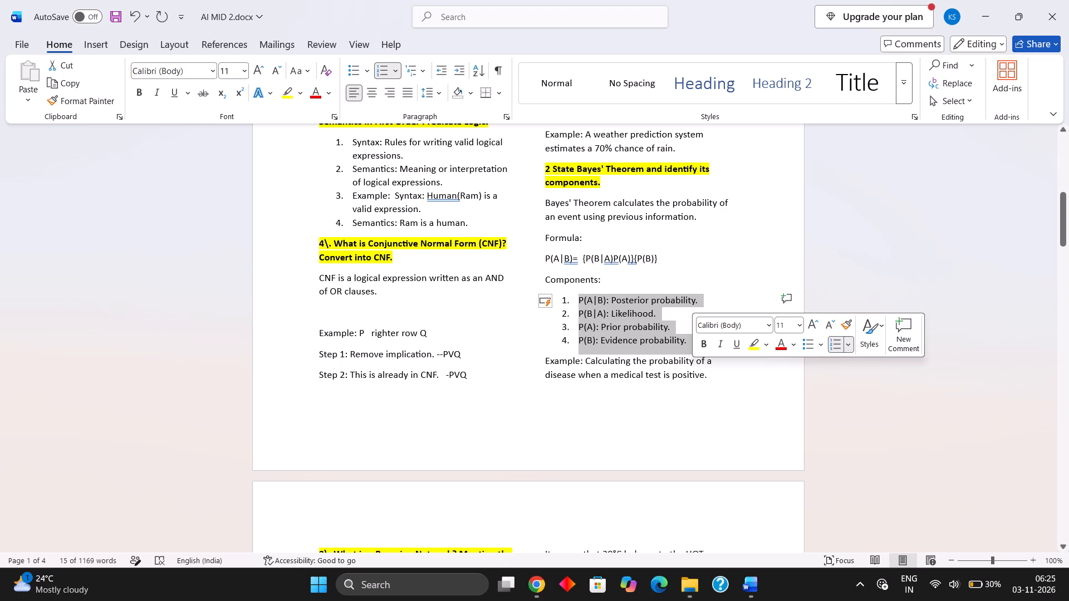
left_click(503, 398)
Delete the empty line above the "Example: P righter row Q" line in the Conjunctive Normal Form answer.
left_click(312, 337)
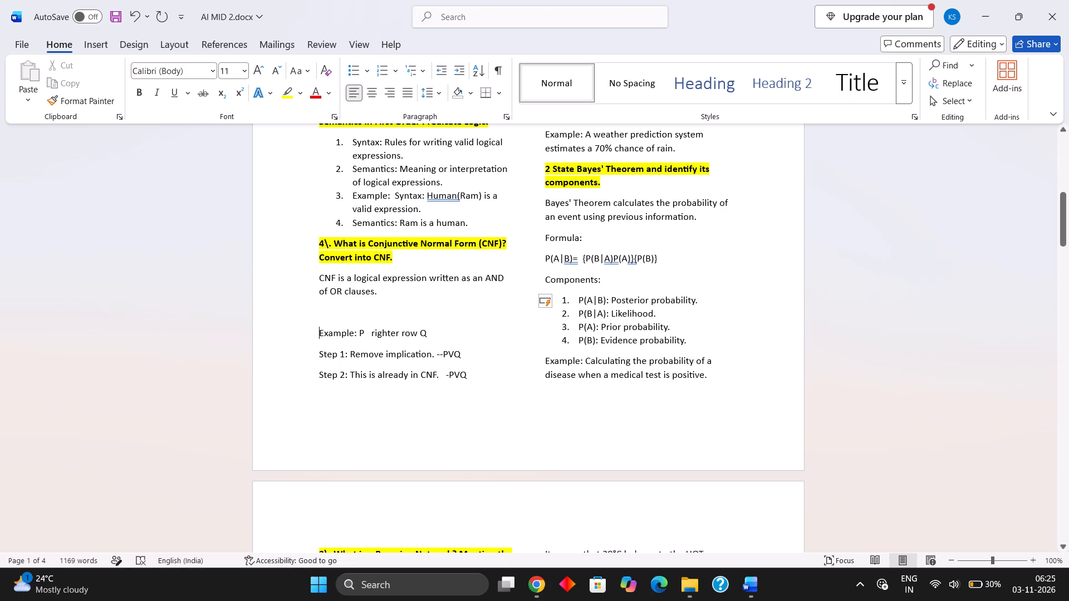
key("BackSpace")
Remove the asterisk and space before "THEN turn ON the fan." under Module III question 1.
scroll(487, 341, "up", 3)
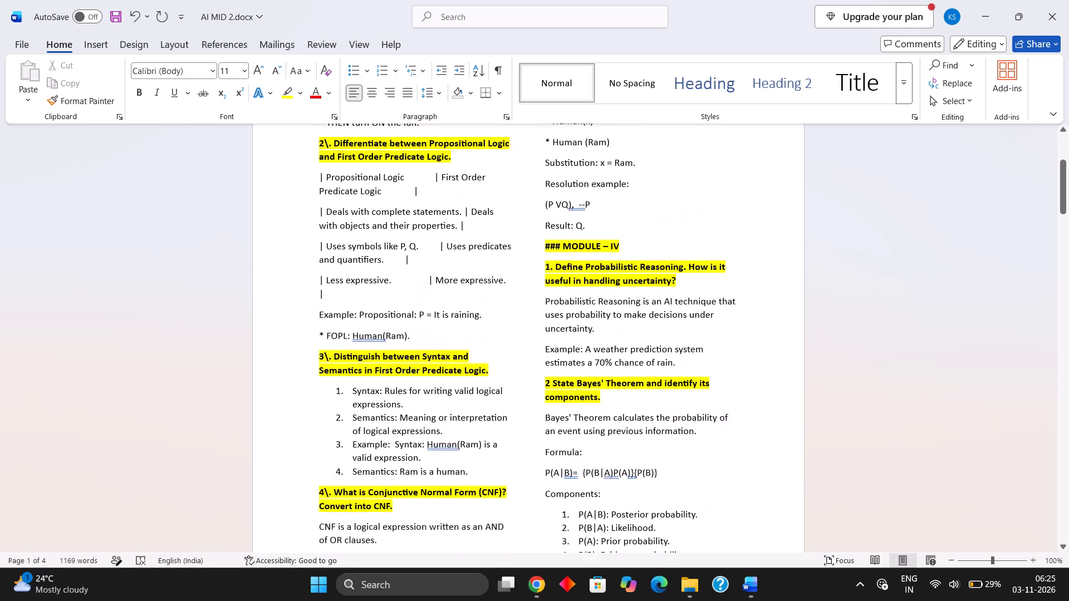
scroll(315, 366, "up", 3)
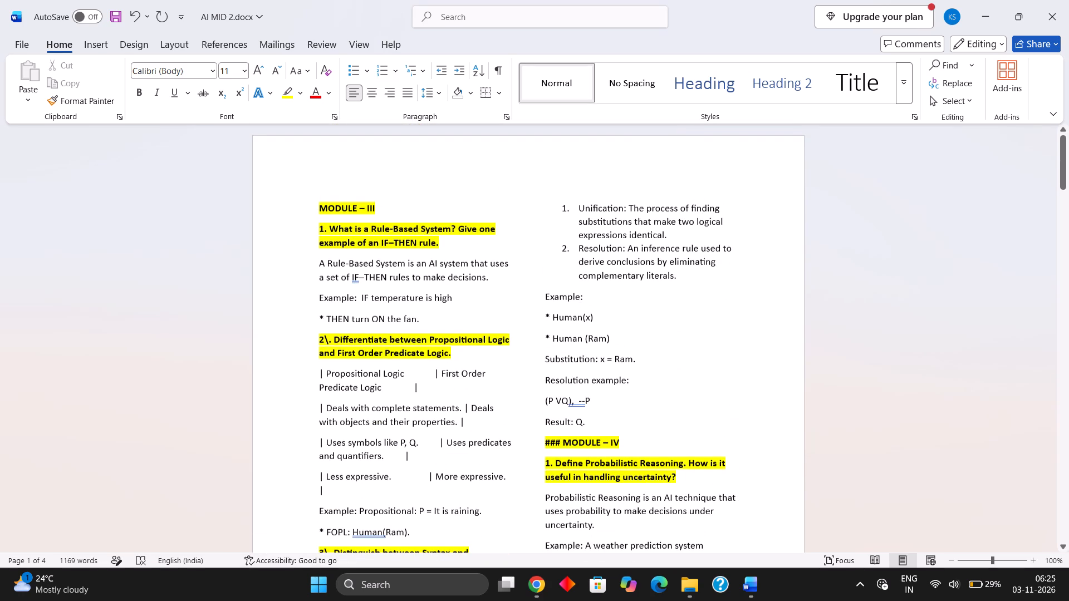
left_click(328, 318)
key("BackSpace")
key("BackSpace")
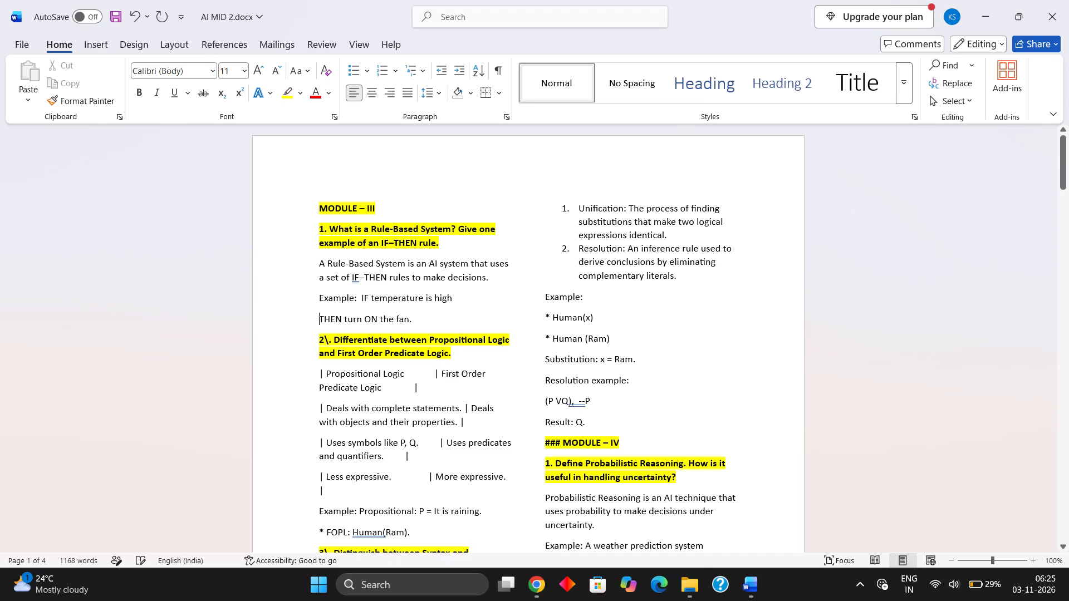
Remove the asterisks before the Human(x) and Human (Ram) example lines in the Unification and Resolution answer.
left_click(550, 319)
key("BackSpace")
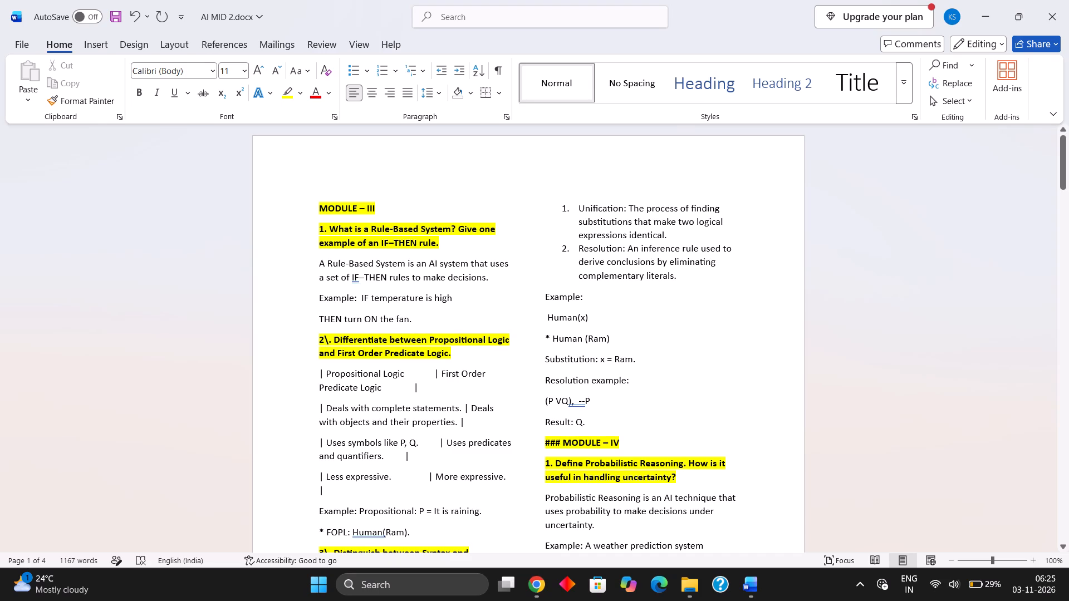
left_click(553, 339)
key("BackSpace")
key("BackSpace")
Add a leading space to the Human (Ram), Substitution, Resolution example and (P VQ) lines to align them with the Human(x) line.
left_click(546, 317)
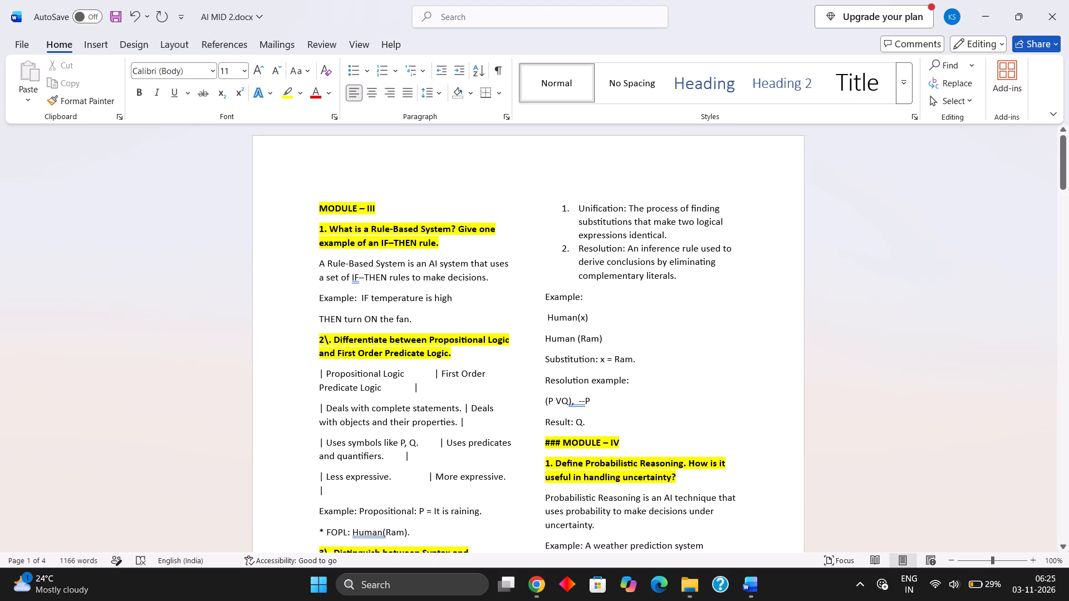
left_click(546, 338)
key("space")
left_click(542, 362)
key("space")
left_click(540, 380)
key("space")
left_click(543, 403)
key("space")
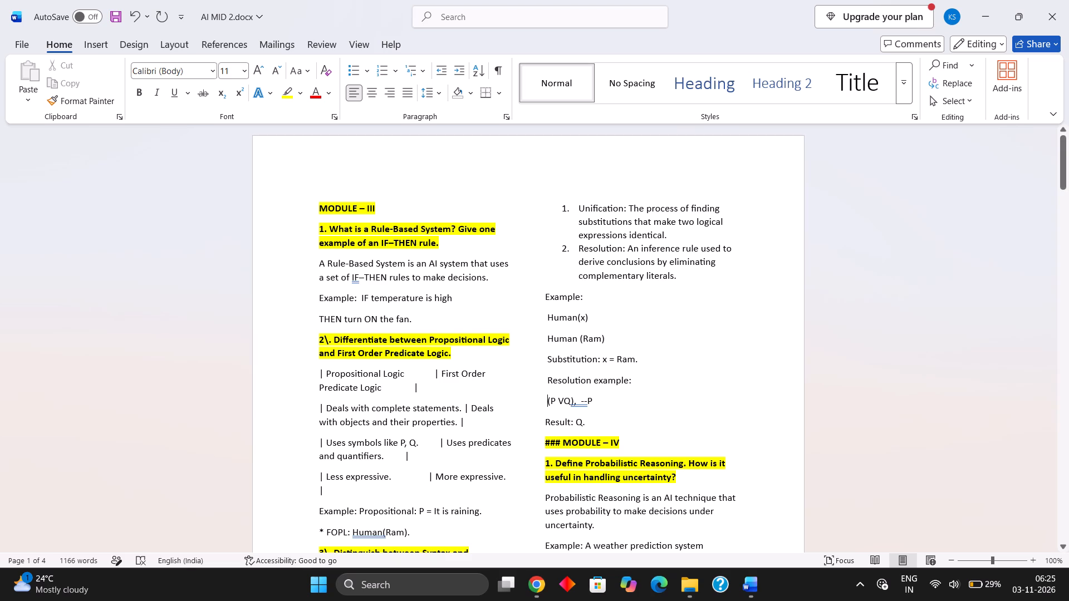
Review the Module III and Module IV answers on the first two pages for remaining stray symbols and list formatting.
scroll(562, 417, "down", 1)
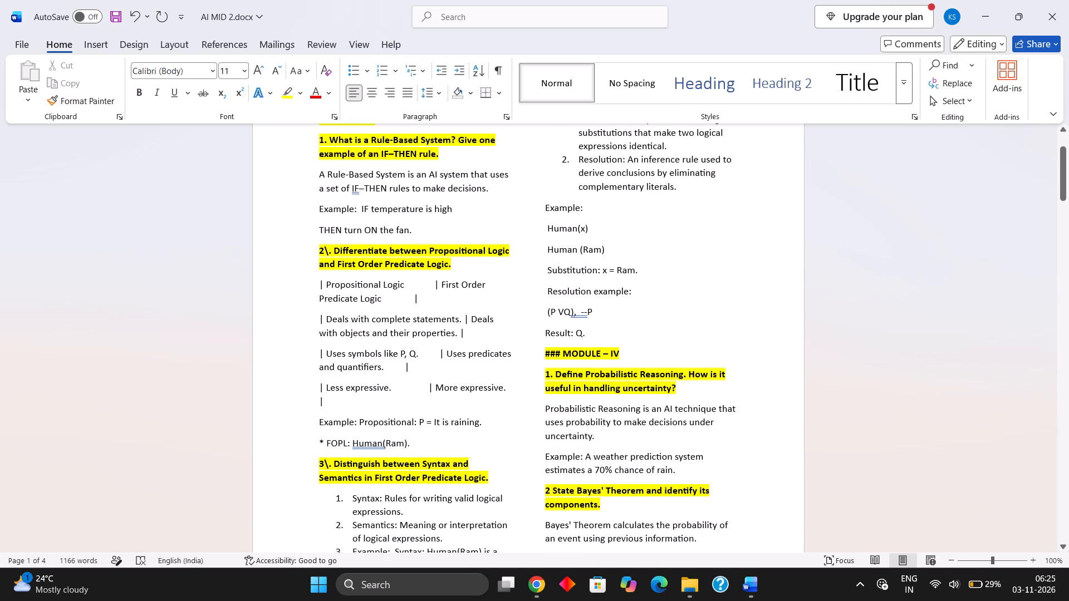
scroll(605, 364, "up", 4)
scroll(605, 364, "down", 2)
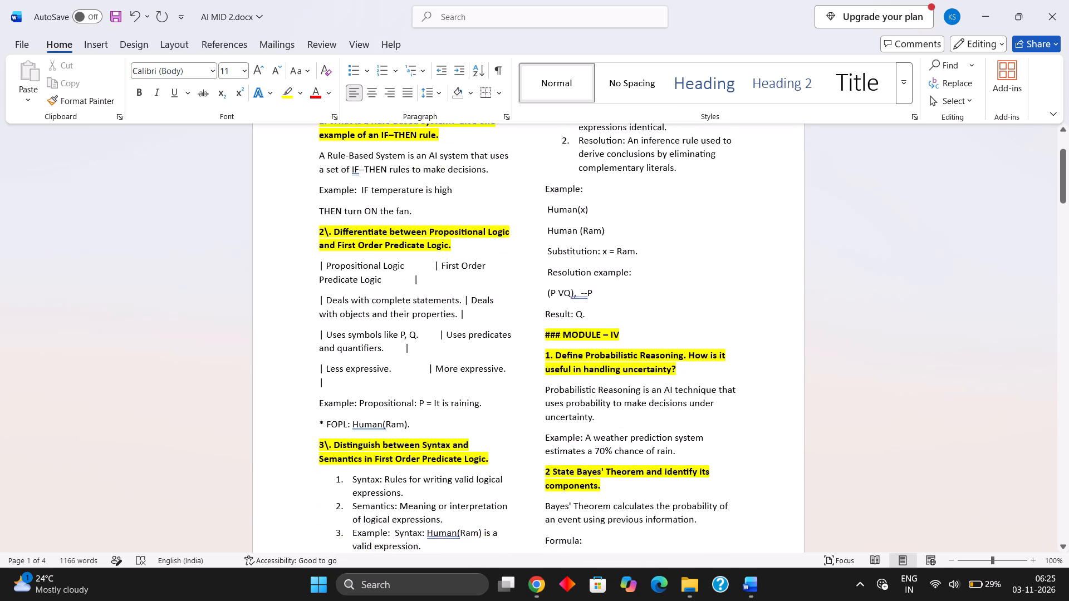
scroll(636, 371, "down", 1)
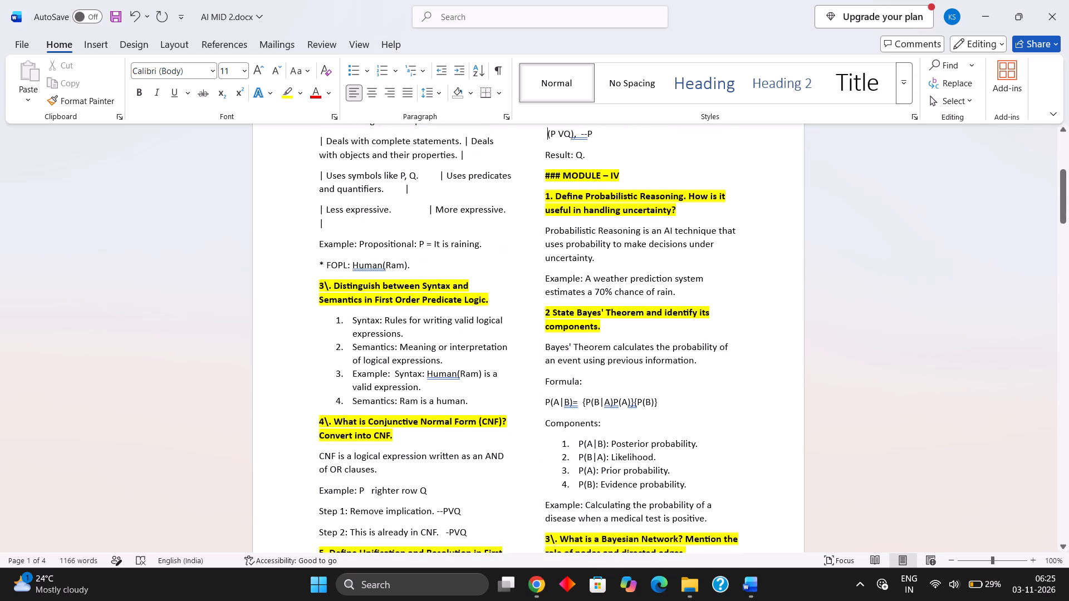
scroll(566, 307, "down", 1)
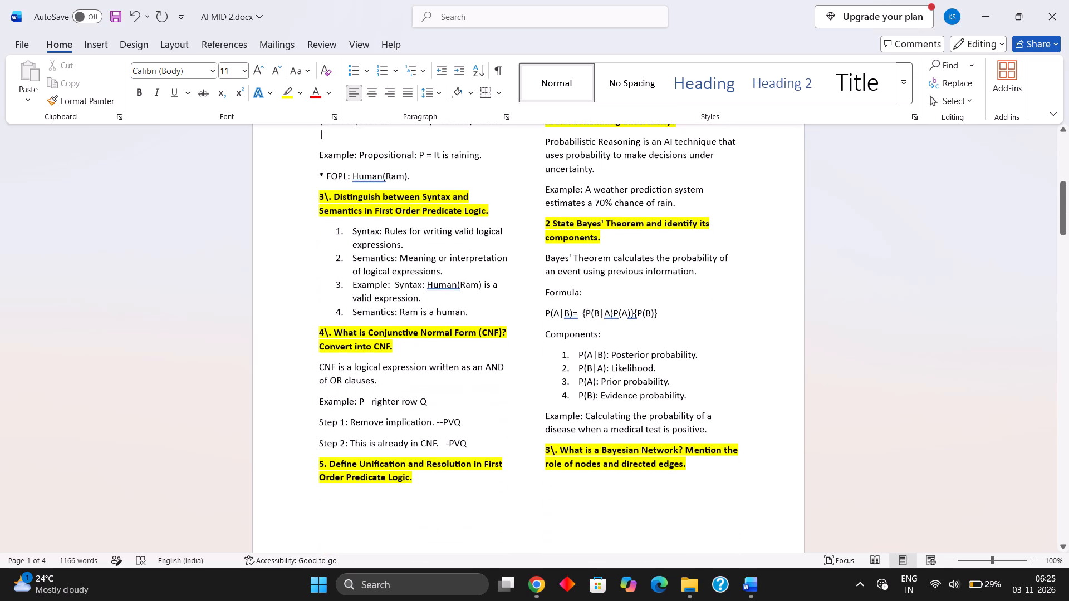
scroll(567, 330, "down", 4)
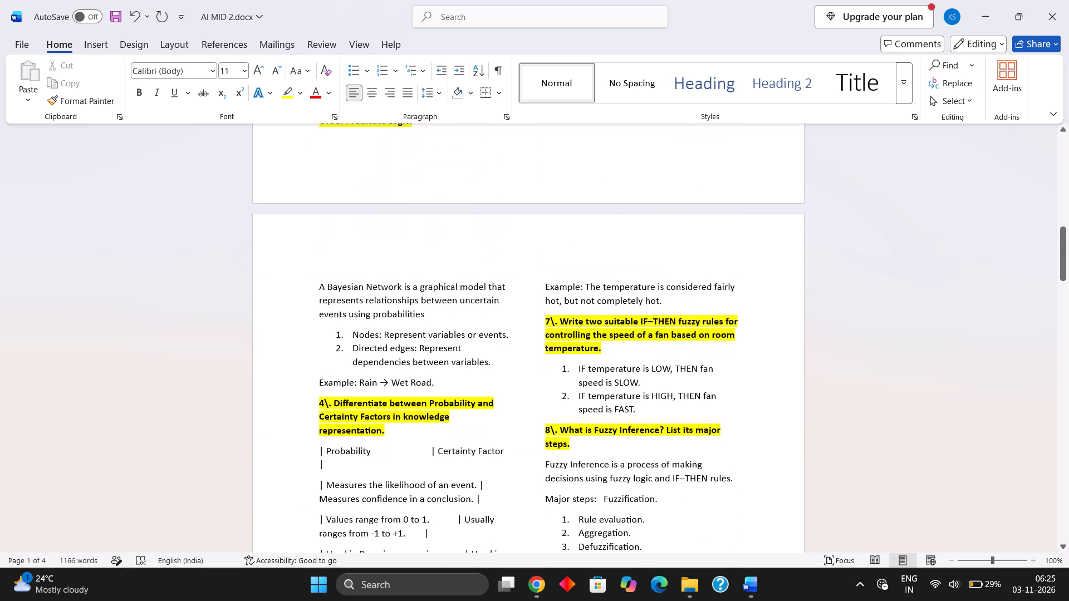
scroll(483, 361, "down", 2)
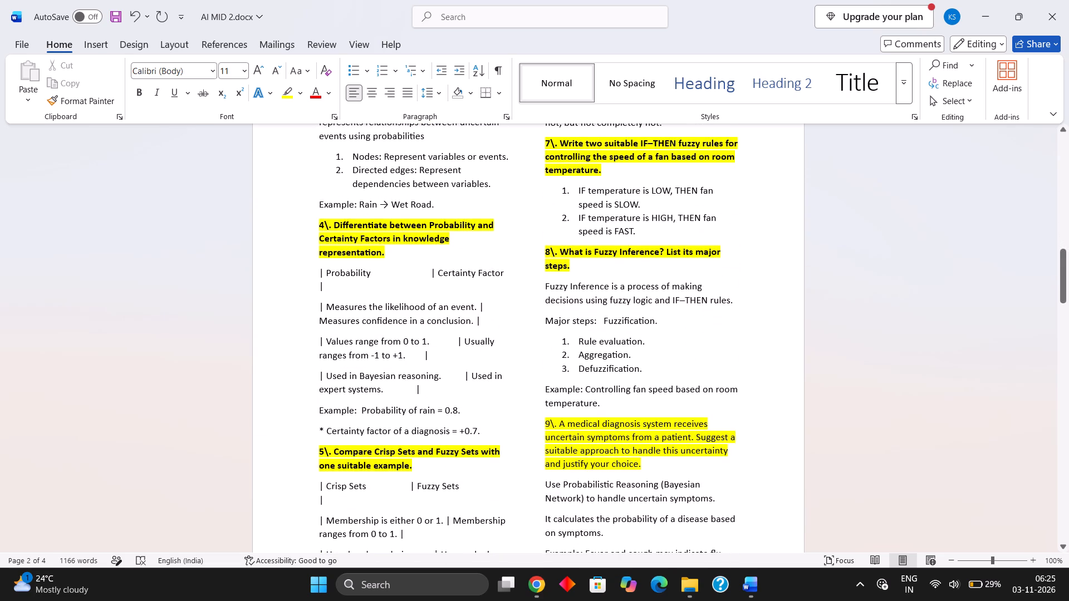
scroll(388, 361, "up", 1)
scroll(388, 361, "down", 3)
scroll(433, 356, "up", 6)
scroll(509, 333, "up", 1)
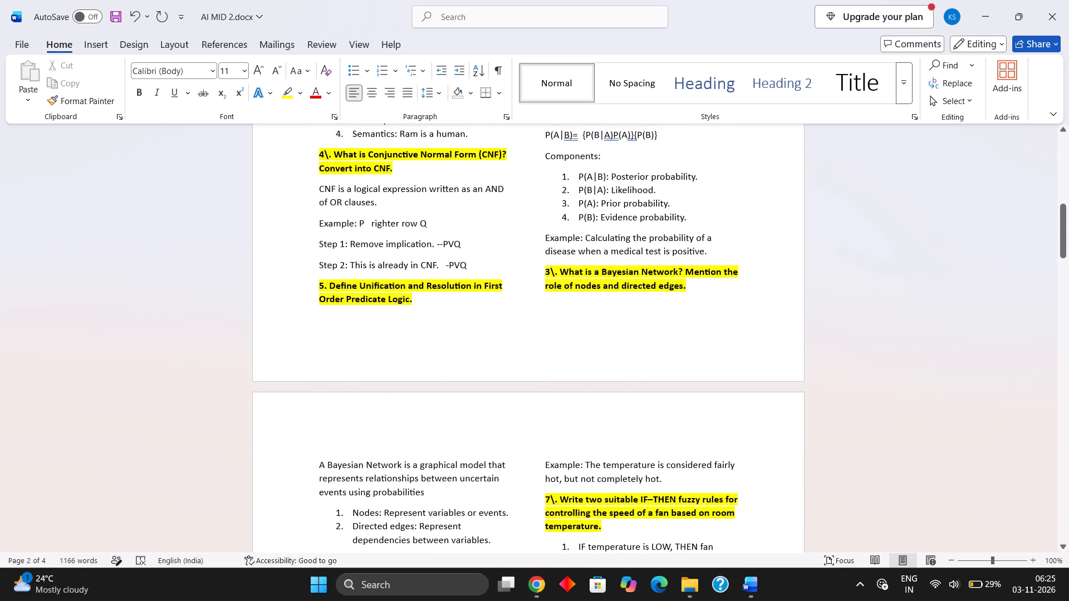
scroll(509, 333, "up", 1)
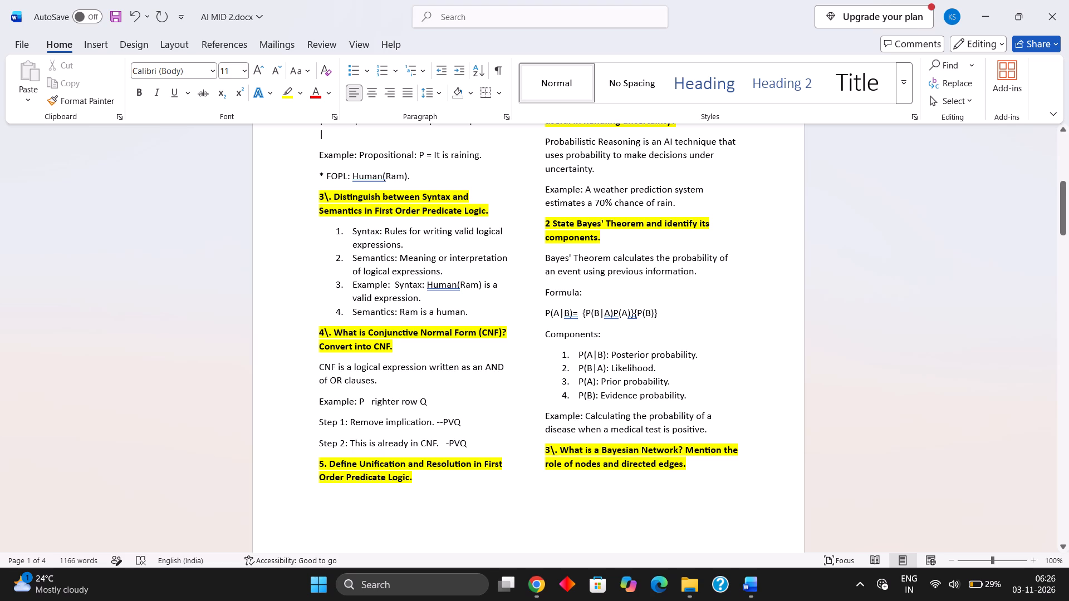
scroll(414, 358, "up", 3)
scroll(617, 406, "down", 2)
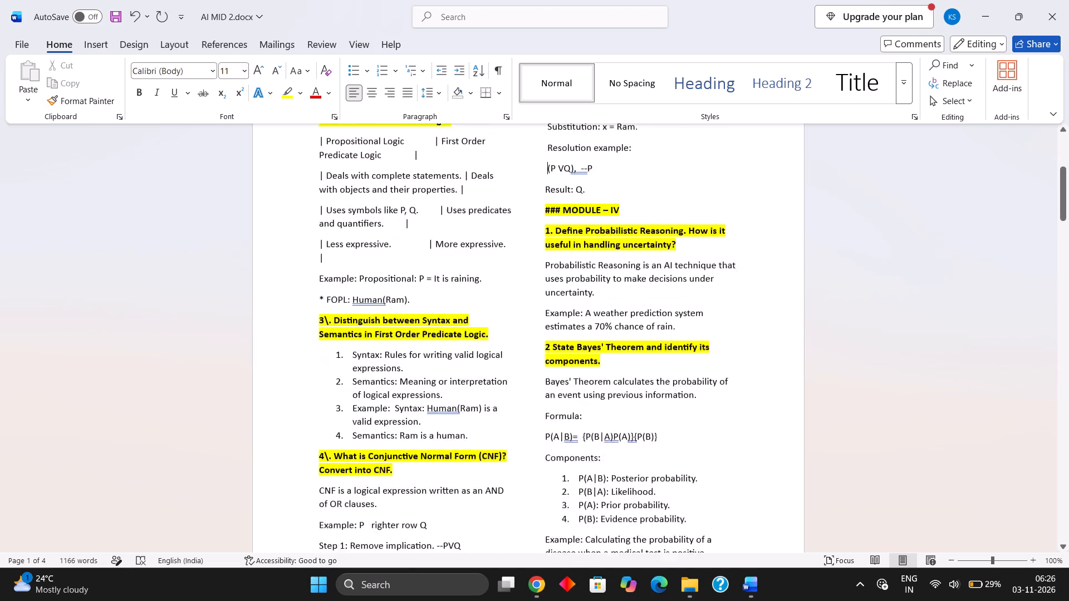
scroll(617, 406, "down", 1)
scroll(617, 406, "up", 4)
scroll(617, 406, "down", 2)
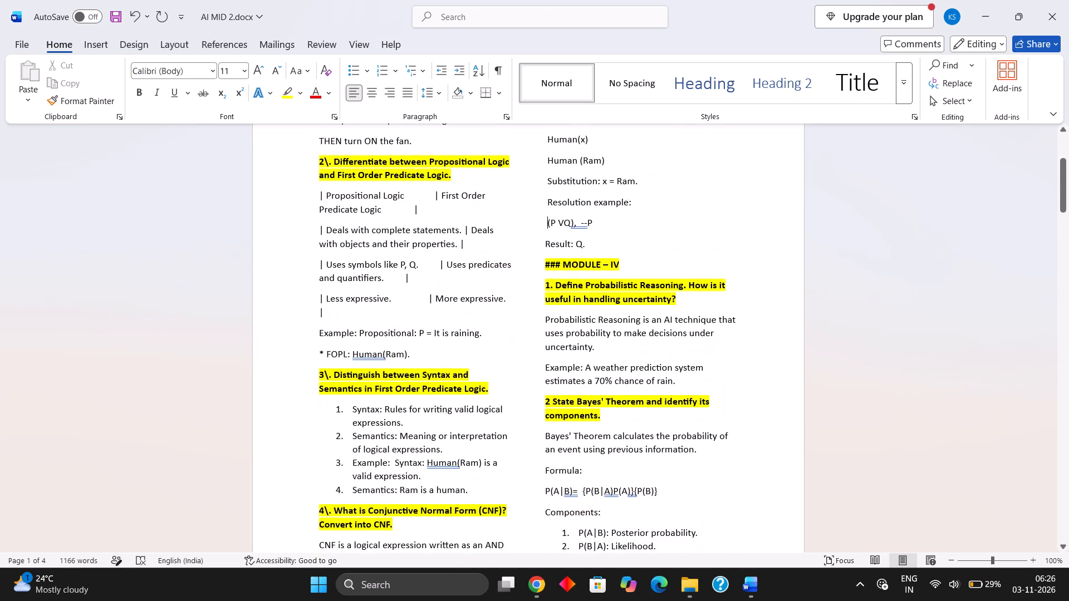
scroll(506, 383, "up", 3)
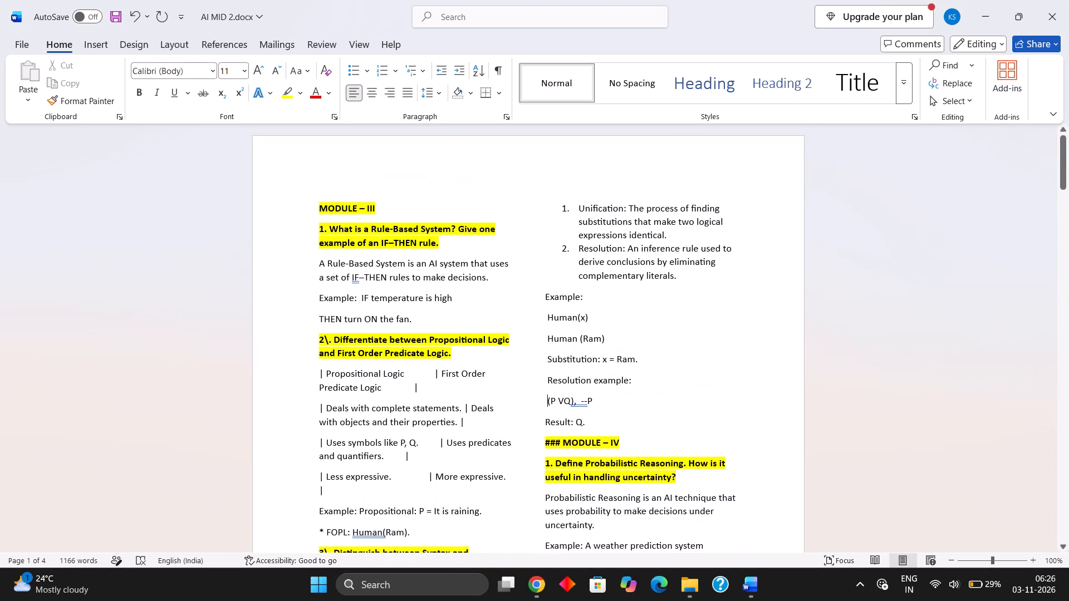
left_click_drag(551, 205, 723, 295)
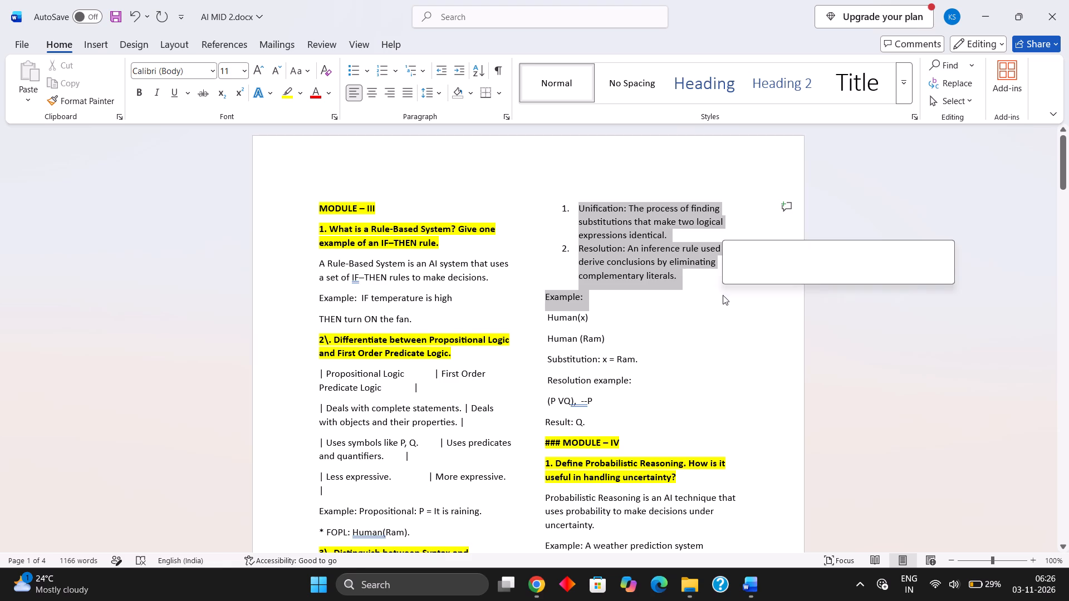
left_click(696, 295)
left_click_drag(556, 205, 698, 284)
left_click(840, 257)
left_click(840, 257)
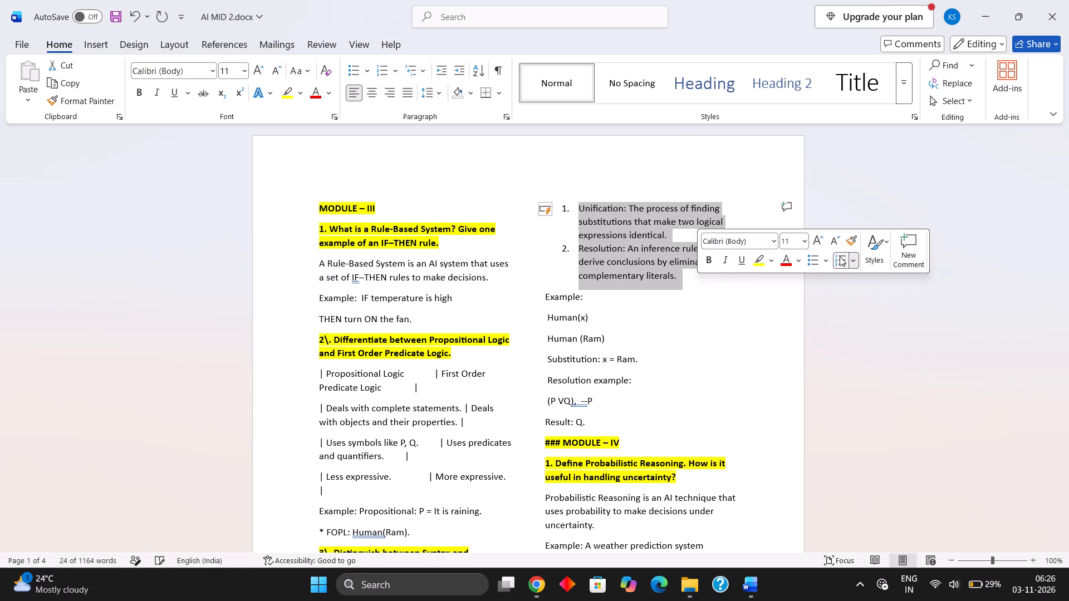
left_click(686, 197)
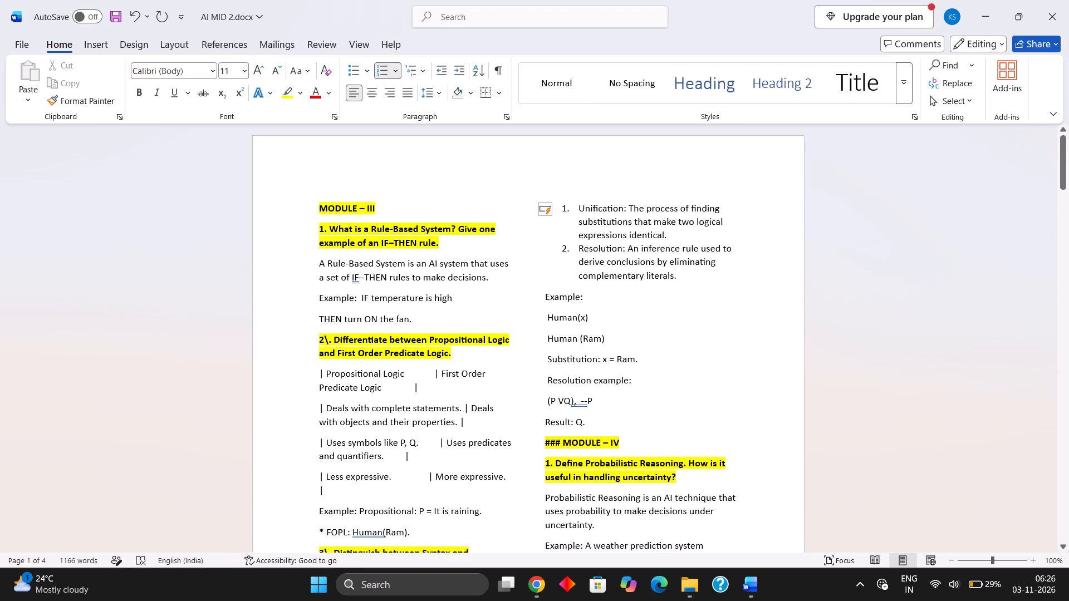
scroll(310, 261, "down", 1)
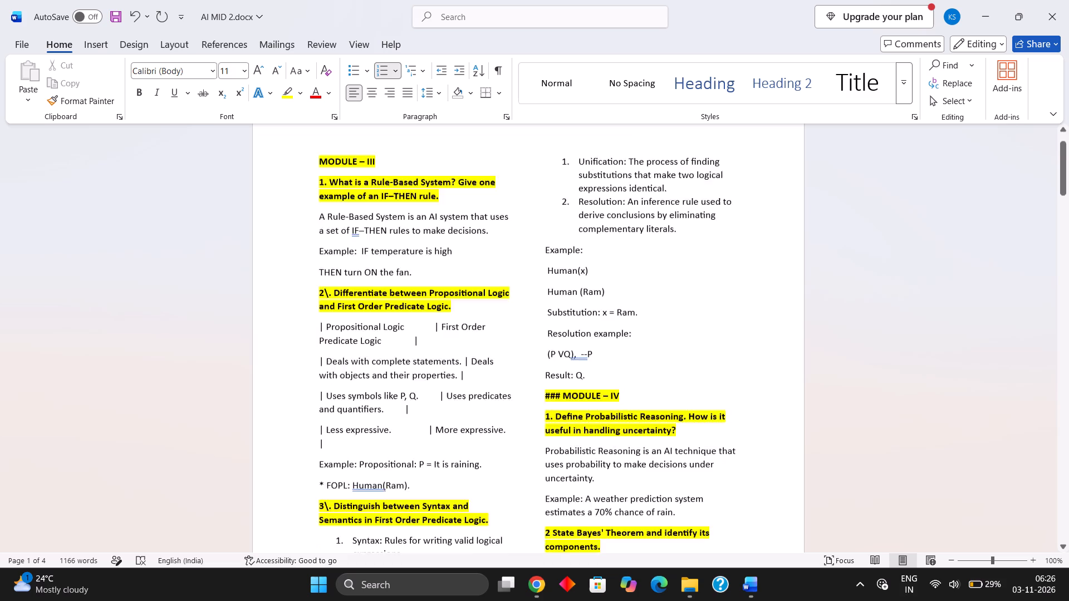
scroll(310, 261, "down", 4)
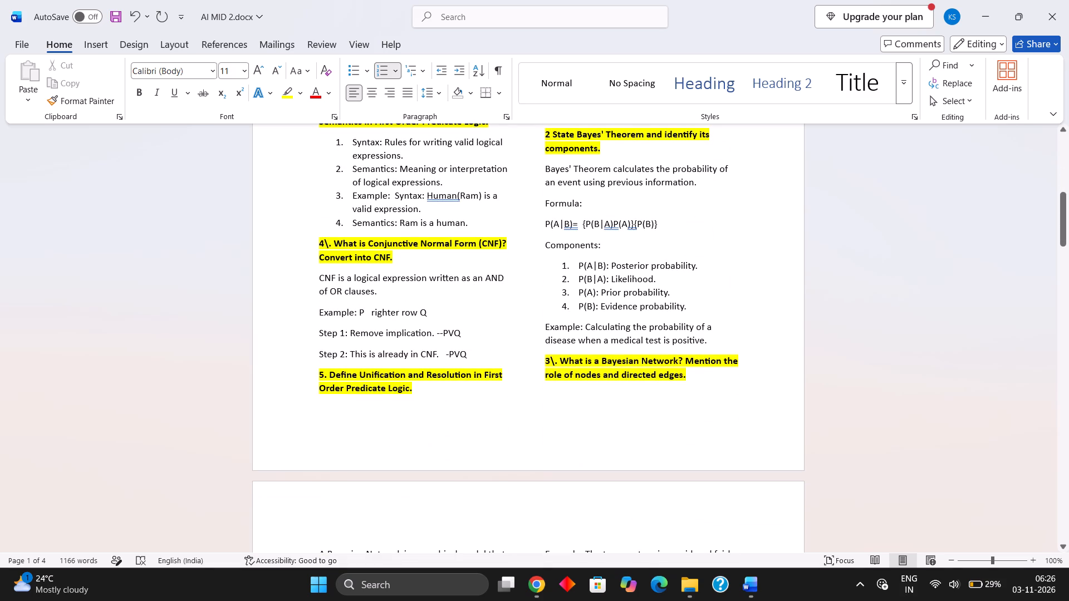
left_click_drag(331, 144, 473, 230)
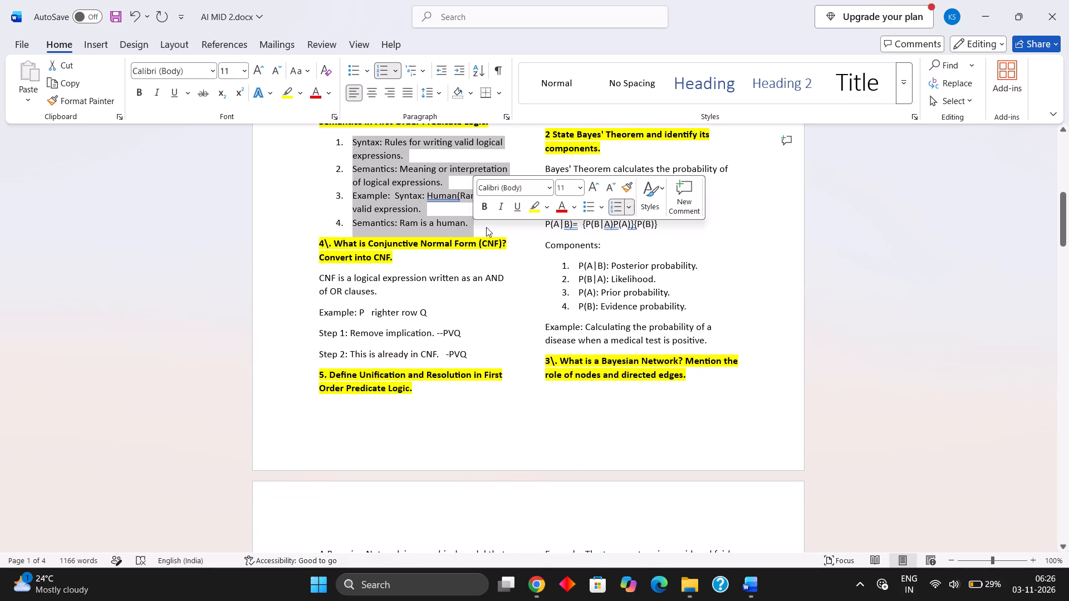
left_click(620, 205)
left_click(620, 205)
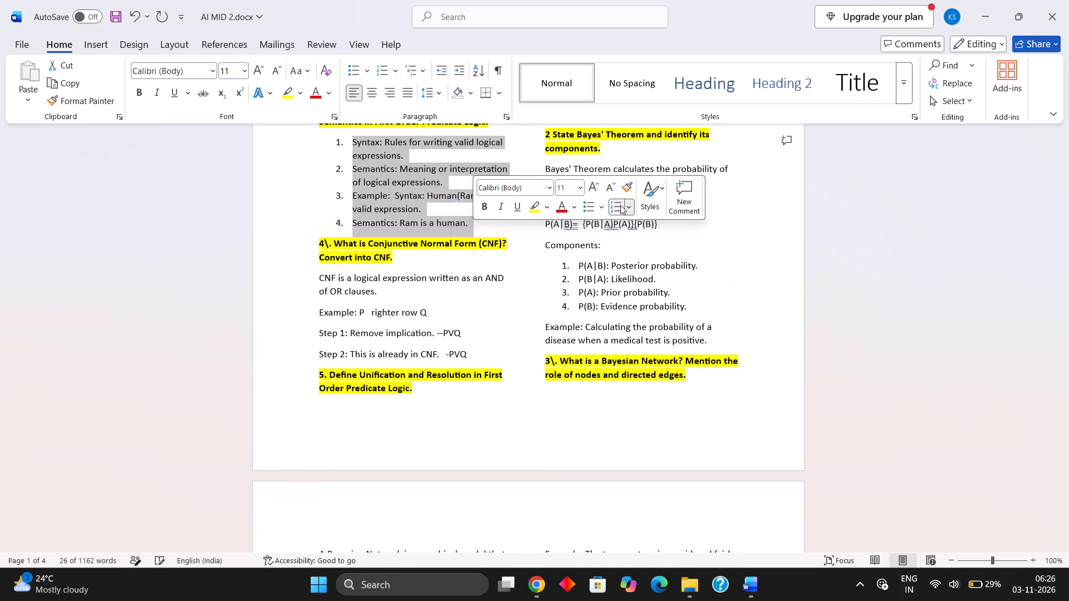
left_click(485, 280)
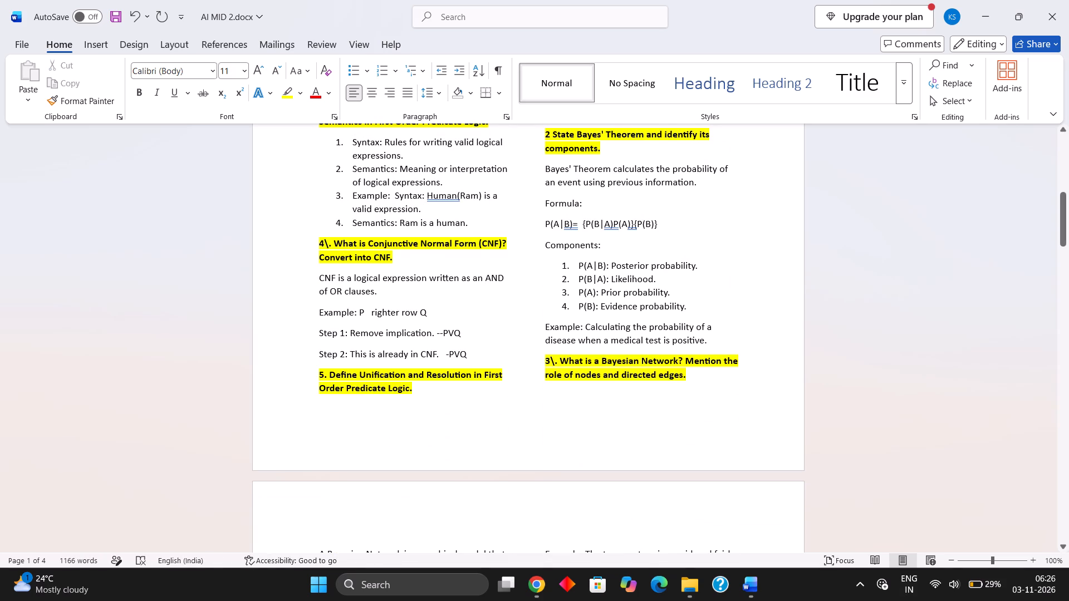
Turn the four numbered points of the Syntax and Semantics answer in Module III question 3 into plain unnumbered paragraphs.
left_click(347, 140)
scroll(409, 275, "up", 1)
key("backslash")
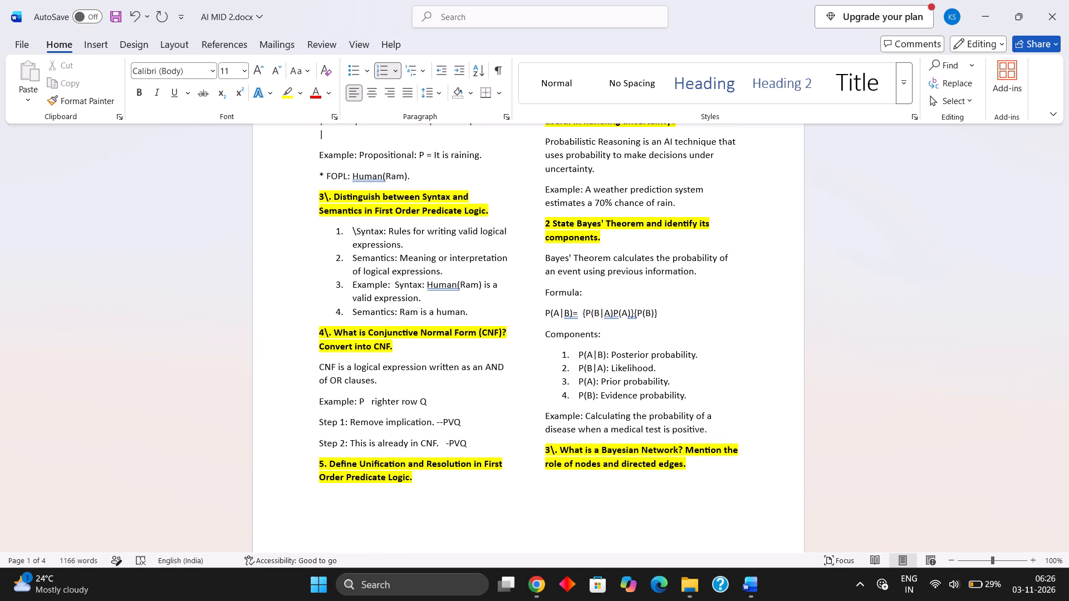
key("BackSpace")
key("BackSpace")
key("BackSpace")
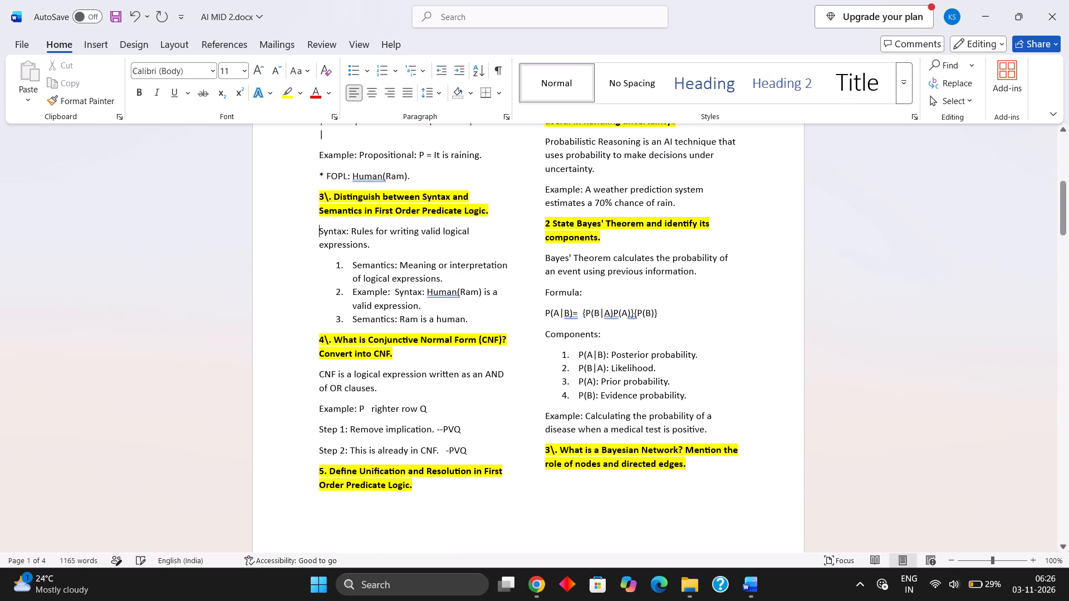
left_click(348, 270)
key("BackSpace")
key("BackSpace")
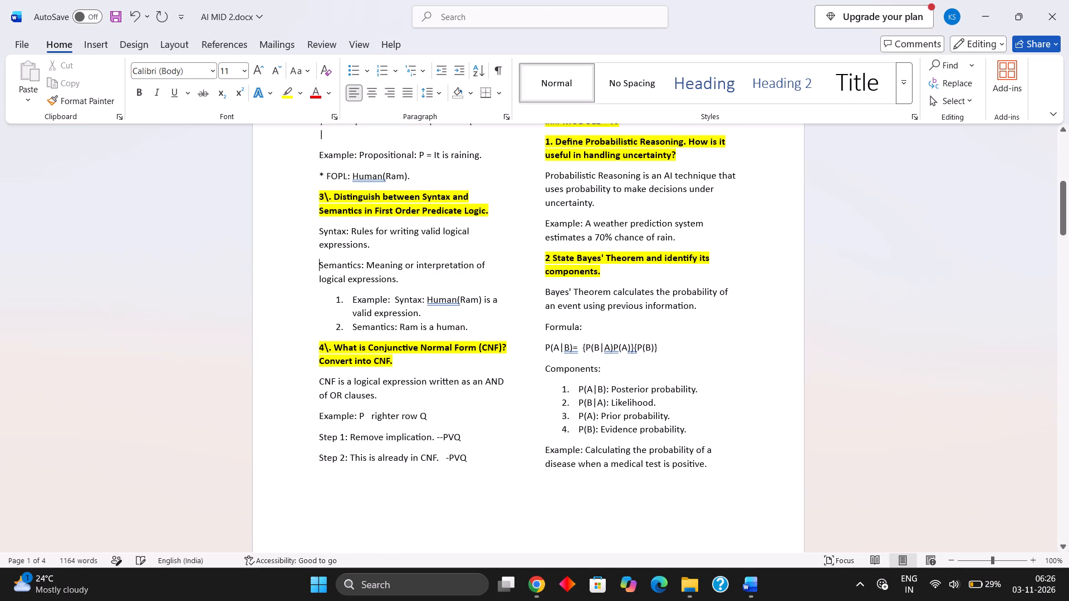
left_click(354, 297)
key("BackSpace")
key("BackSpace")
left_click(348, 337)
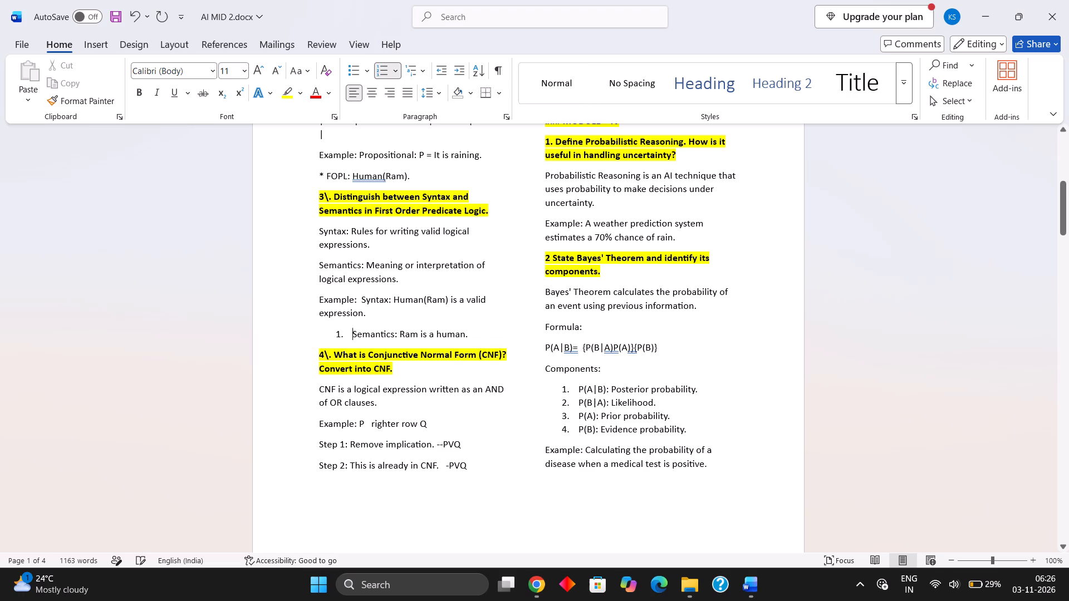
key("BackSpace")
key("BackSpace")
Add a leading space to the "Example:" line in the Unification and Resolution answer of Module III question 5.
scroll(444, 341, "up", 2)
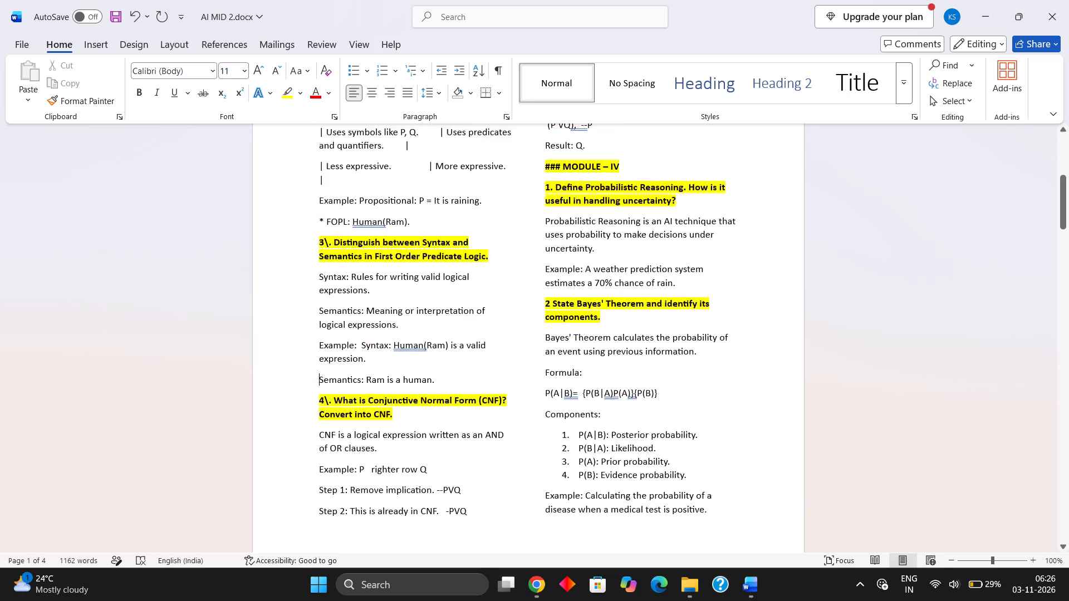
scroll(456, 342, "up", 3)
scroll(509, 353, "down", 5)
scroll(509, 353, "up", 4)
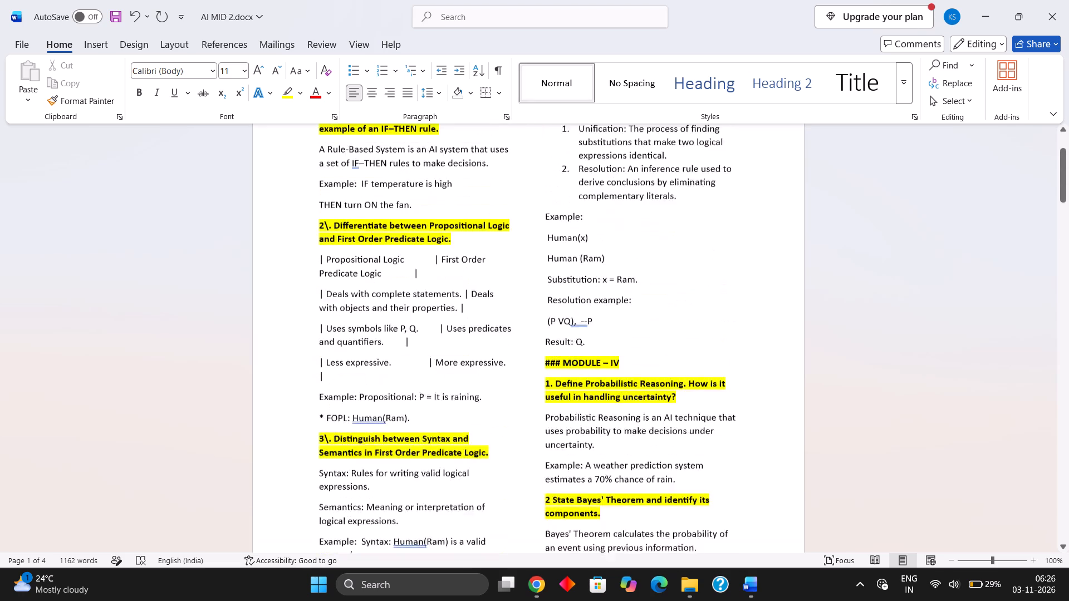
scroll(509, 353, "down", 6)
scroll(509, 353, "up", 2)
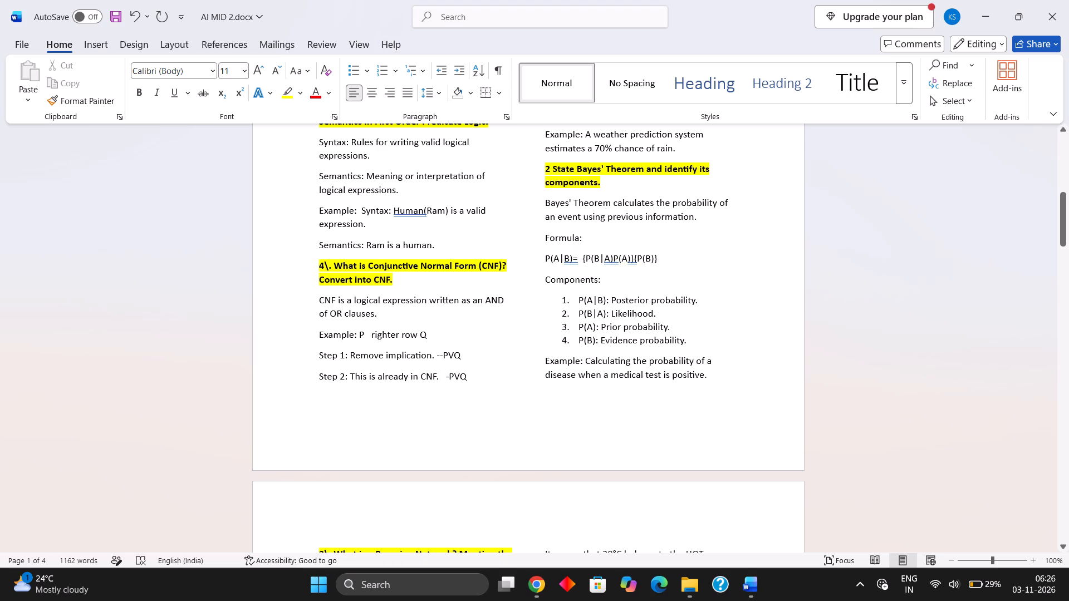
scroll(574, 333, "up", 2)
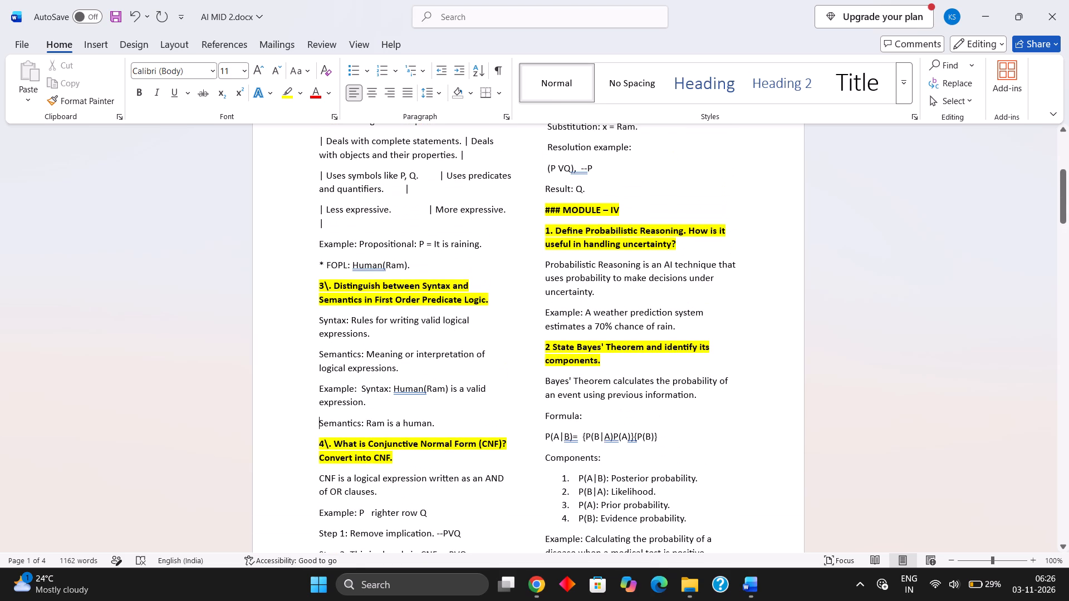
scroll(543, 413, "up", 3)
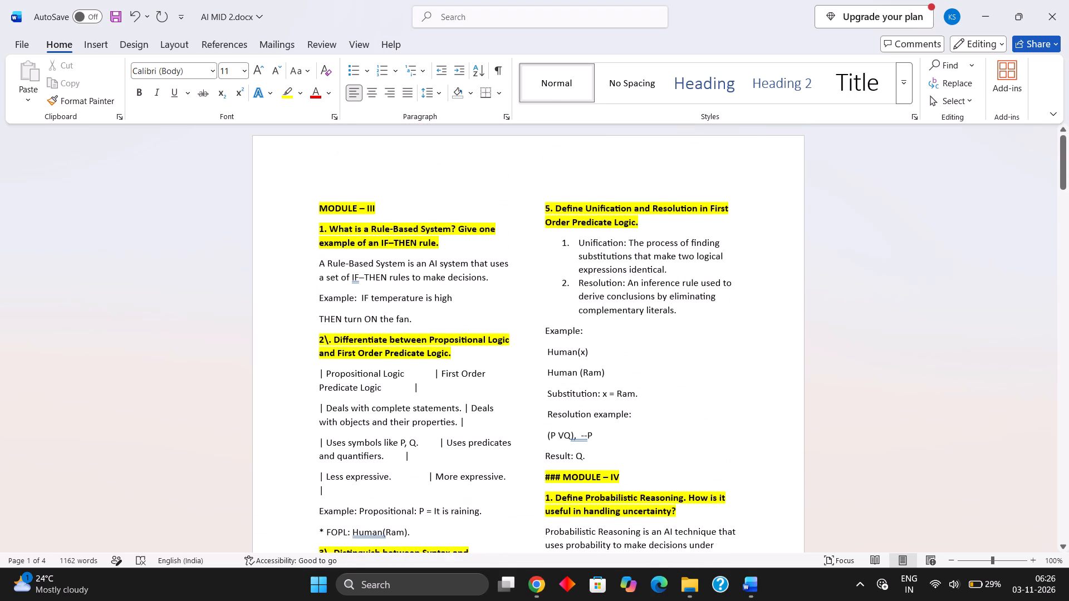
left_click(547, 324)
left_click(546, 326)
key("space")
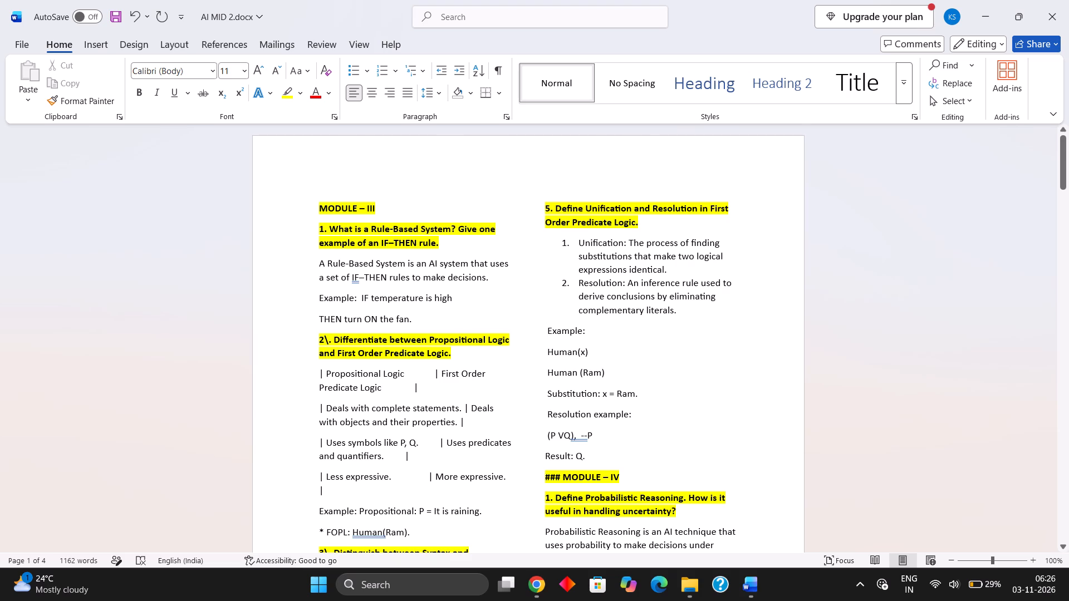
Turn the asterisked Fairness and Transparency principles in Module V question 7 into a numbered list.
scroll(568, 293, "down", 20)
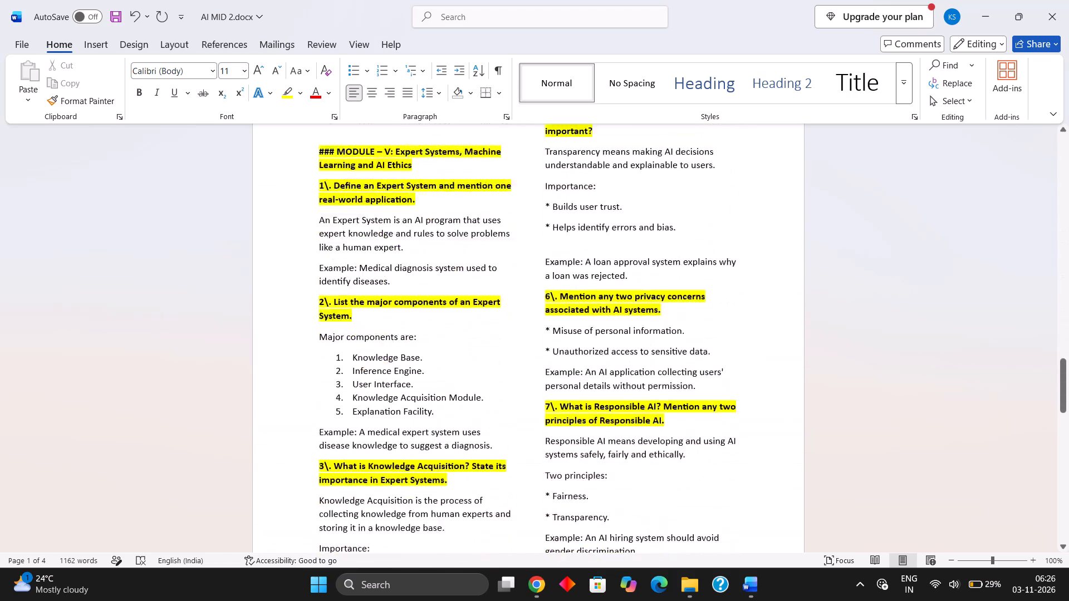
scroll(573, 298, "down", 11)
scroll(573, 298, "up", 10)
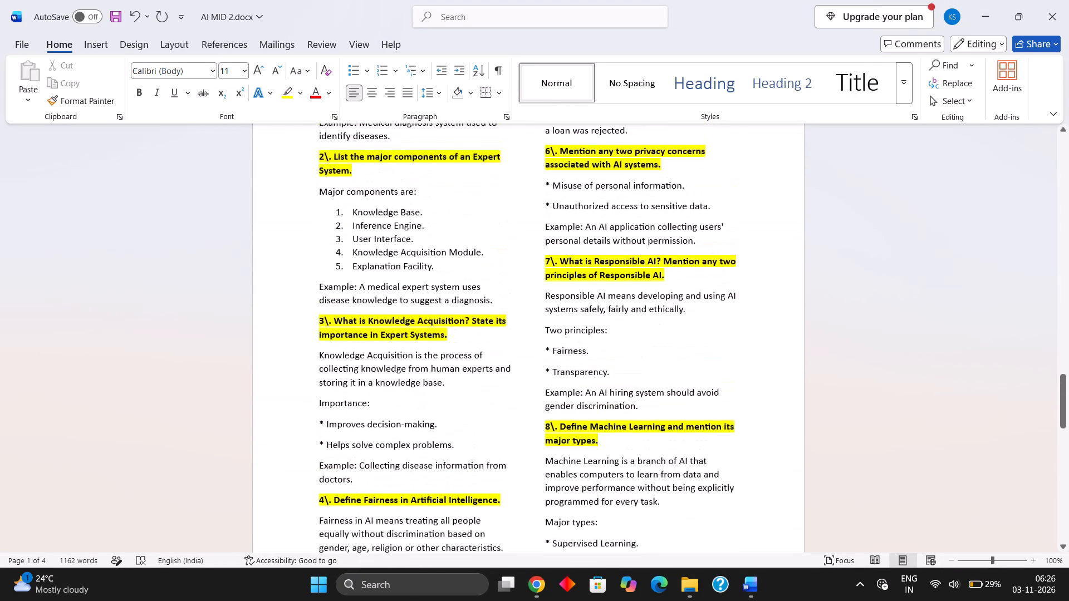
left_click_drag(538, 366, 571, 370)
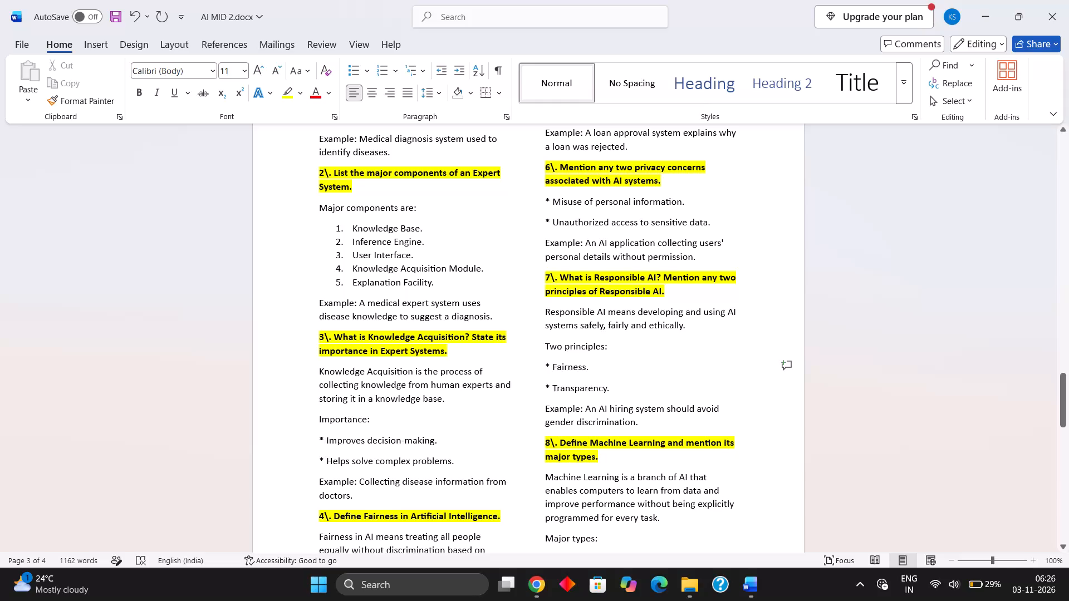
left_click_drag(571, 370, 654, 398)
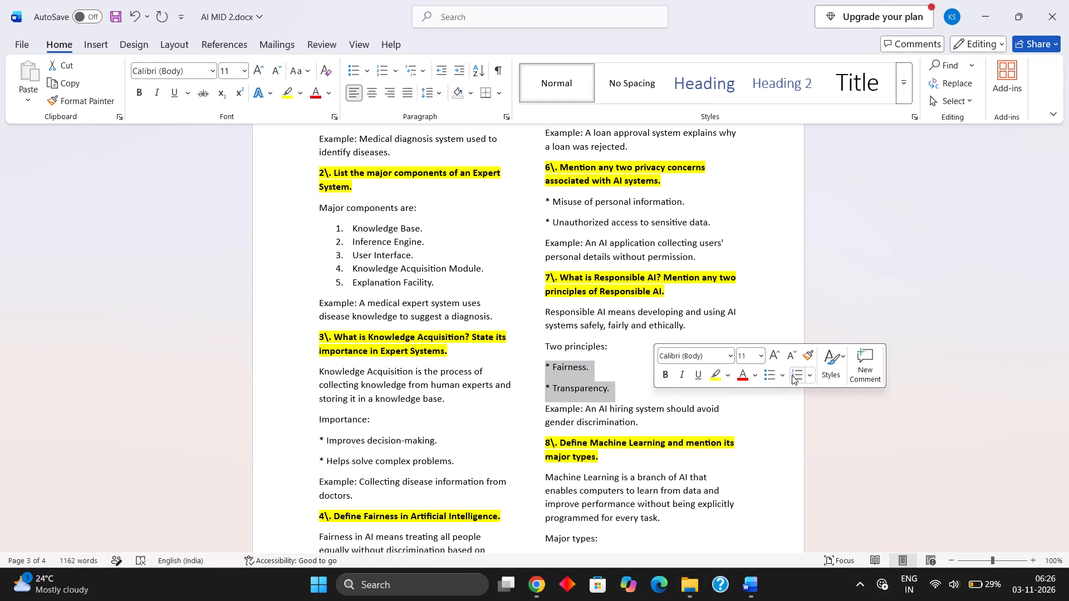
left_click(792, 375)
left_click(633, 357)
Turn the two asterisked privacy concerns in Module V question 6 into a numbered list.
scroll(630, 356, "up", 1)
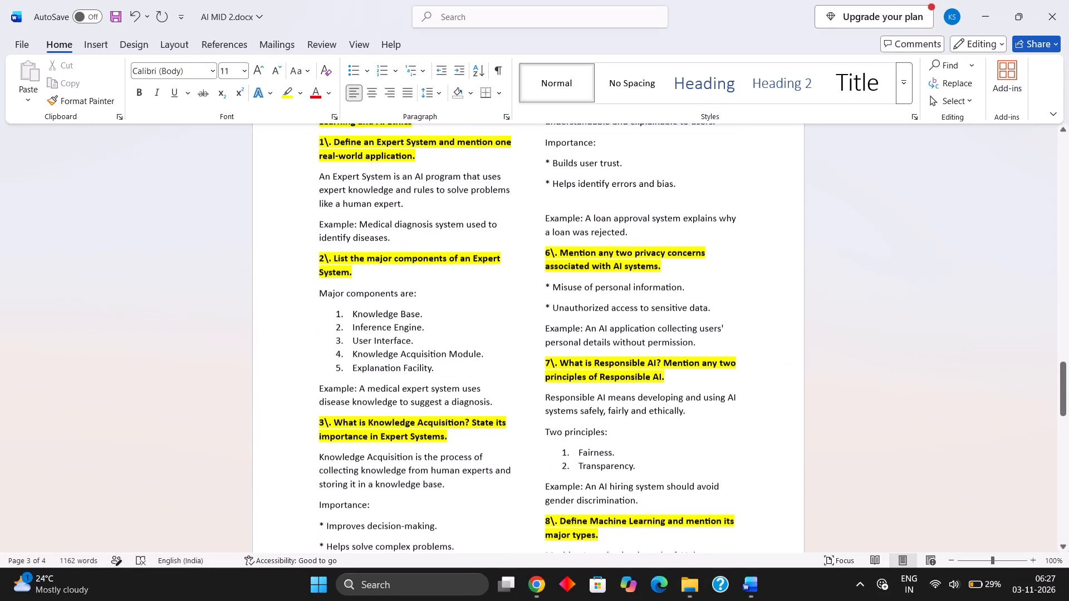
left_click_drag(547, 284, 746, 320)
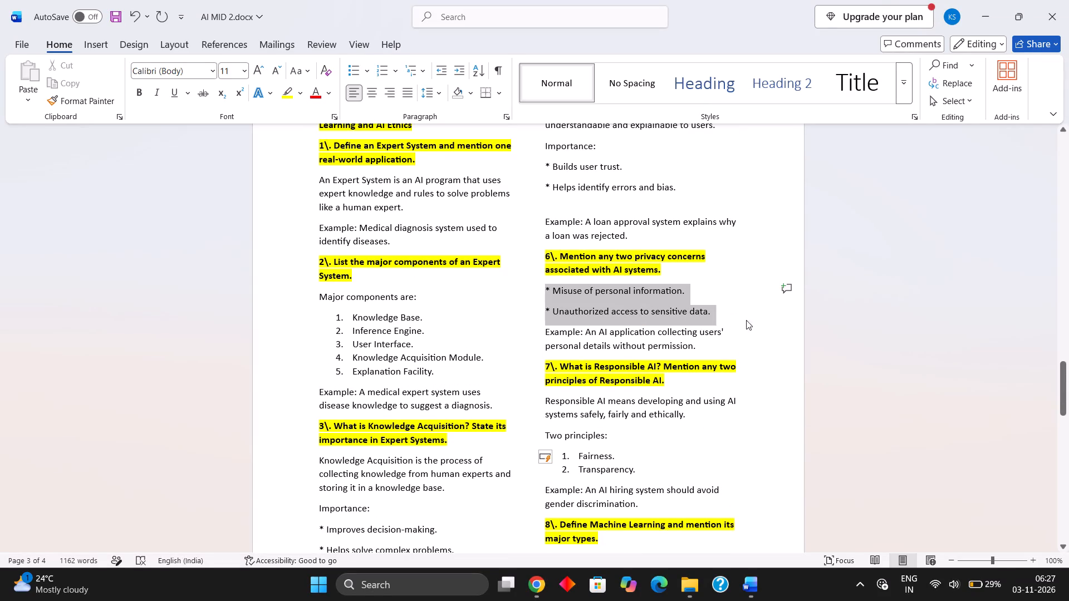
left_click(883, 297)
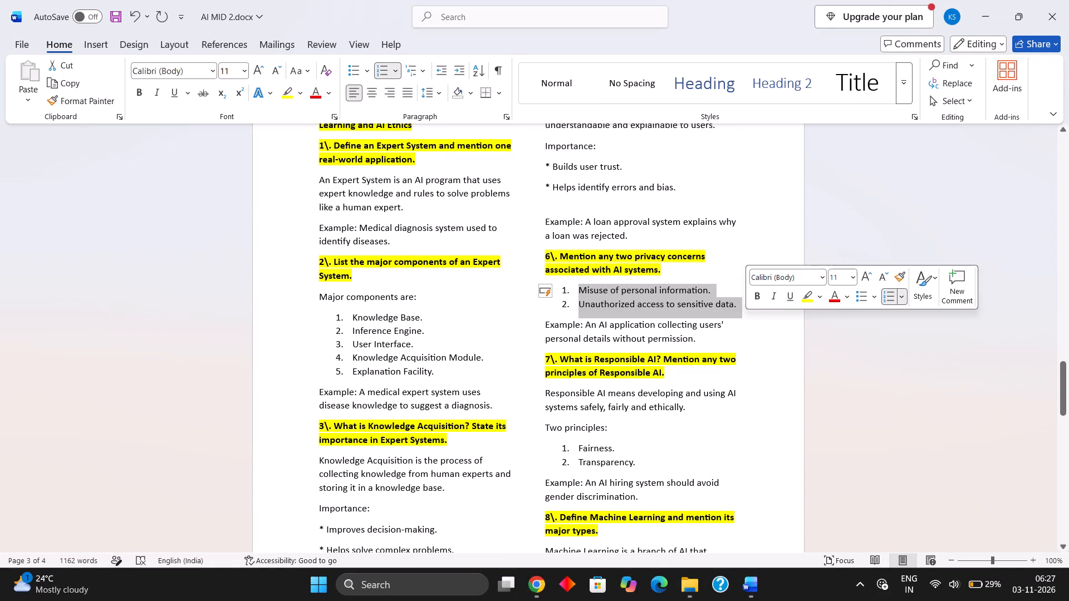
Turn the asterisked importance points "Builds user trust" and "Helps identify errors and bias" in Module V question 5 into a numbered list.
scroll(641, 339, "up", 4)
scroll(563, 499, "down", 1)
left_click_drag(539, 430, 688, 483)
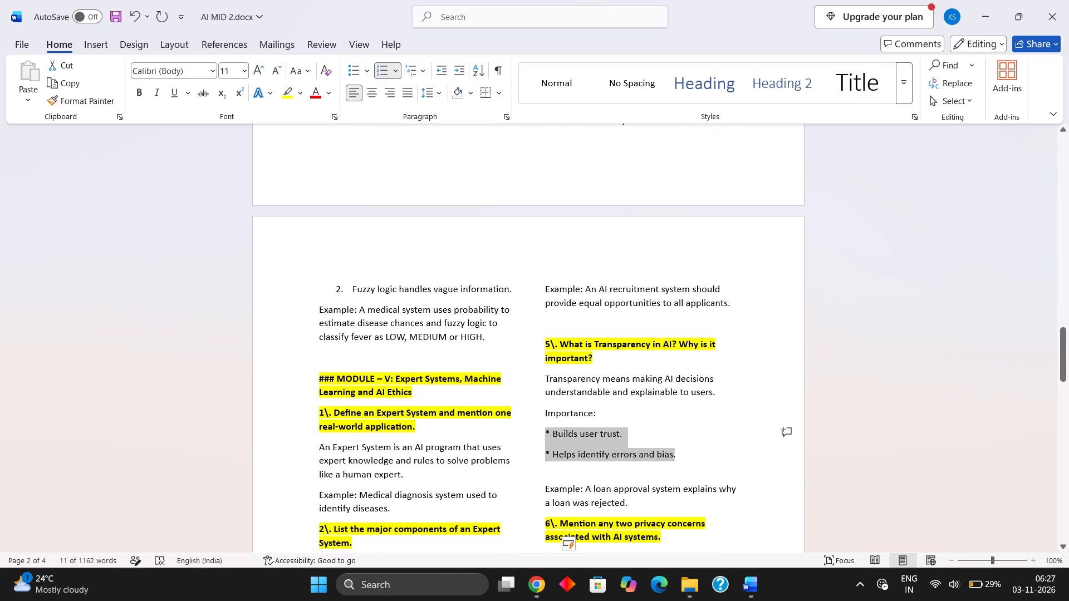
left_click_drag(688, 483, 704, 470)
left_click(846, 453)
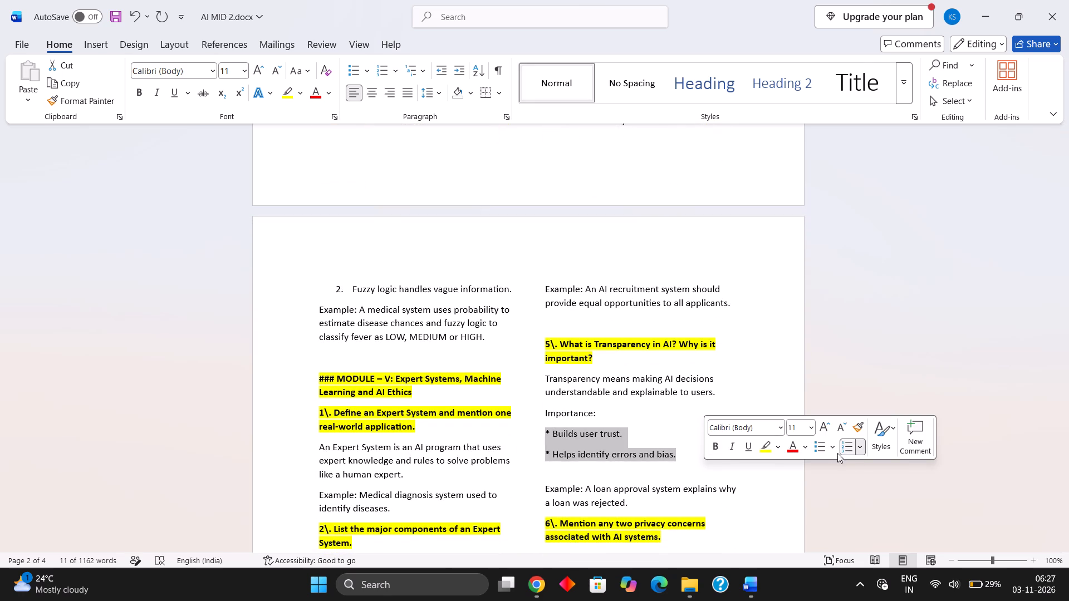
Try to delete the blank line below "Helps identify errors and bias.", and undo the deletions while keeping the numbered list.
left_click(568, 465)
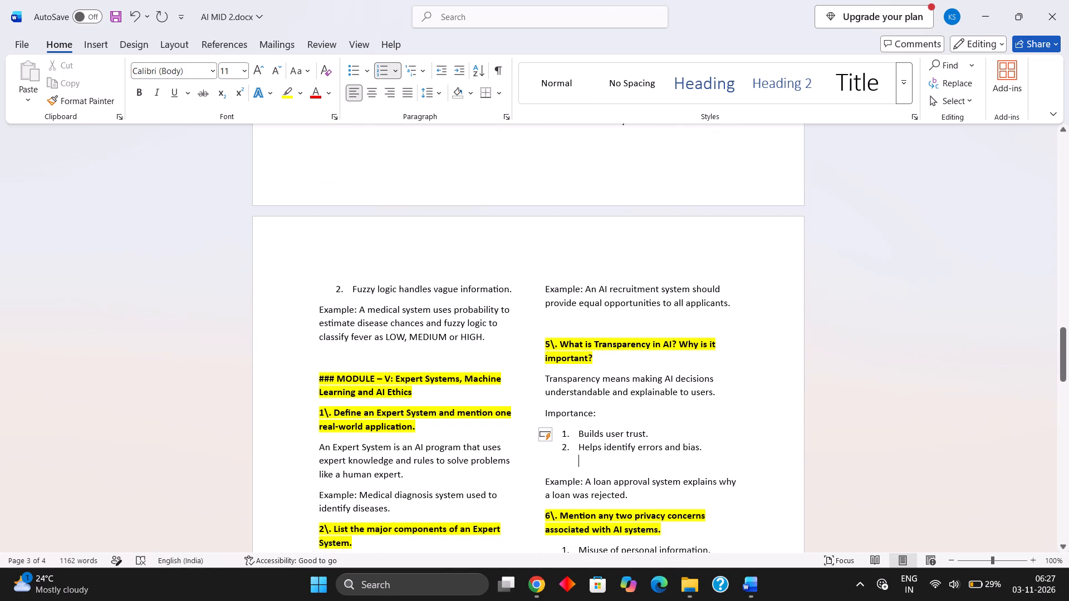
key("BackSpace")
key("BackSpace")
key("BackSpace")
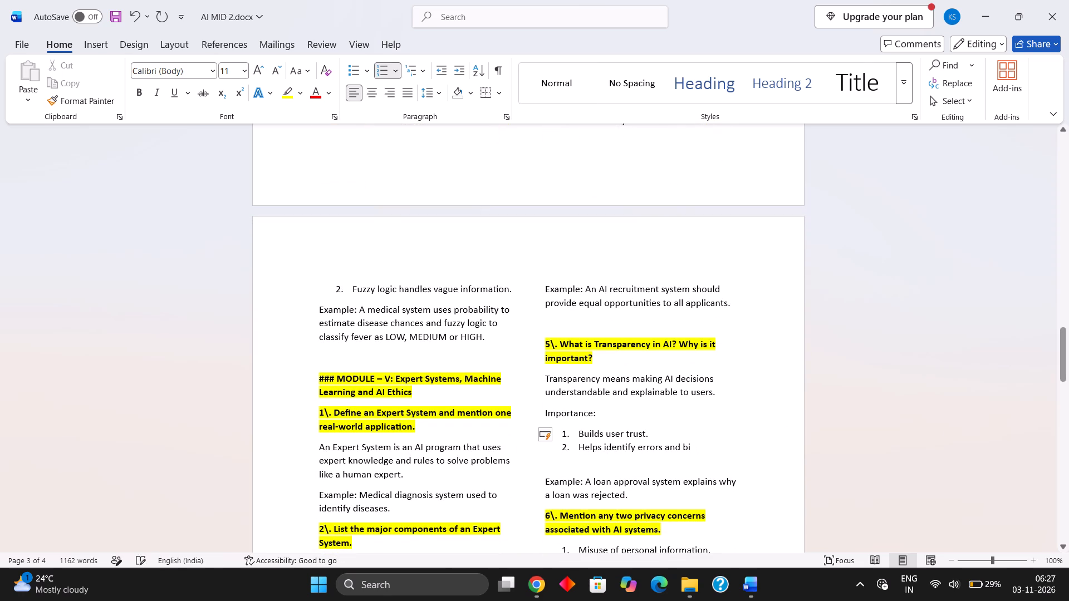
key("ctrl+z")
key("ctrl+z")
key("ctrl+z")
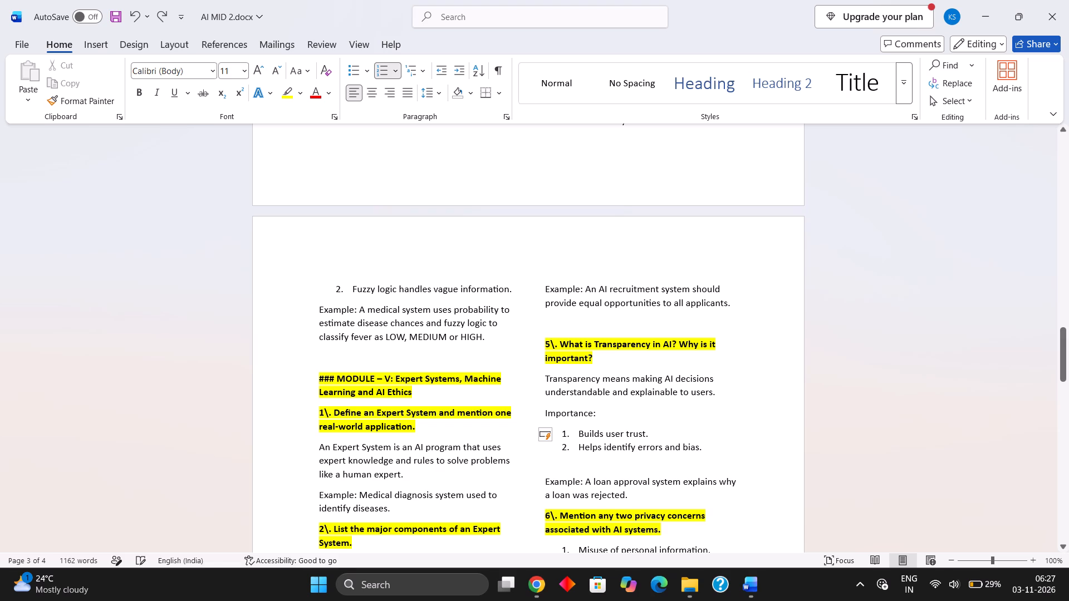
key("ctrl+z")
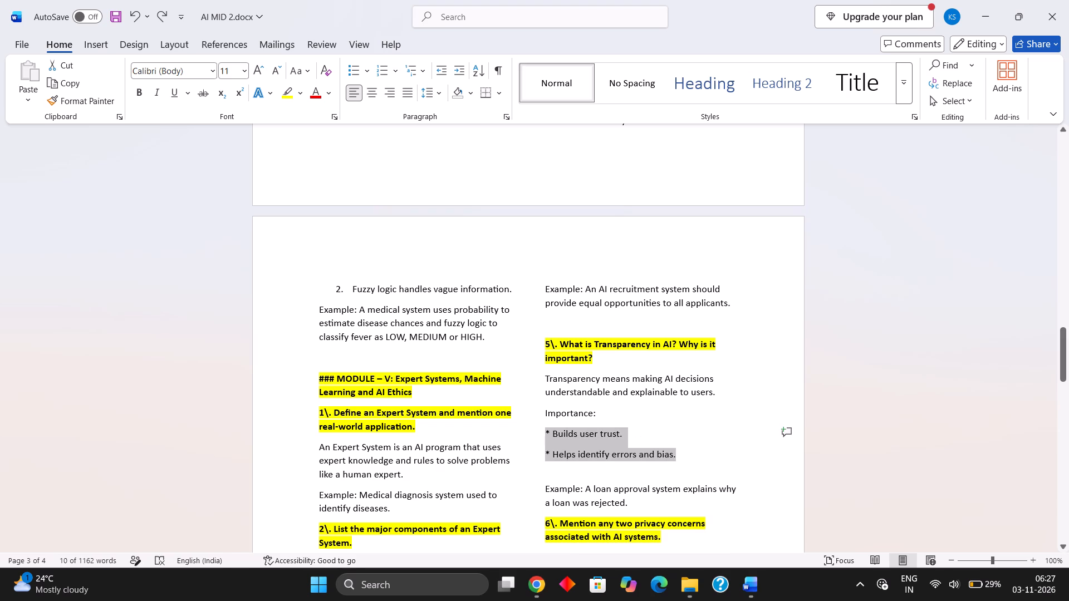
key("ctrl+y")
Remove the blank line before the loan approval example in question 5, keeping the example as a plain paragraph outside the numbered list.
scroll(576, 462, "down", 2)
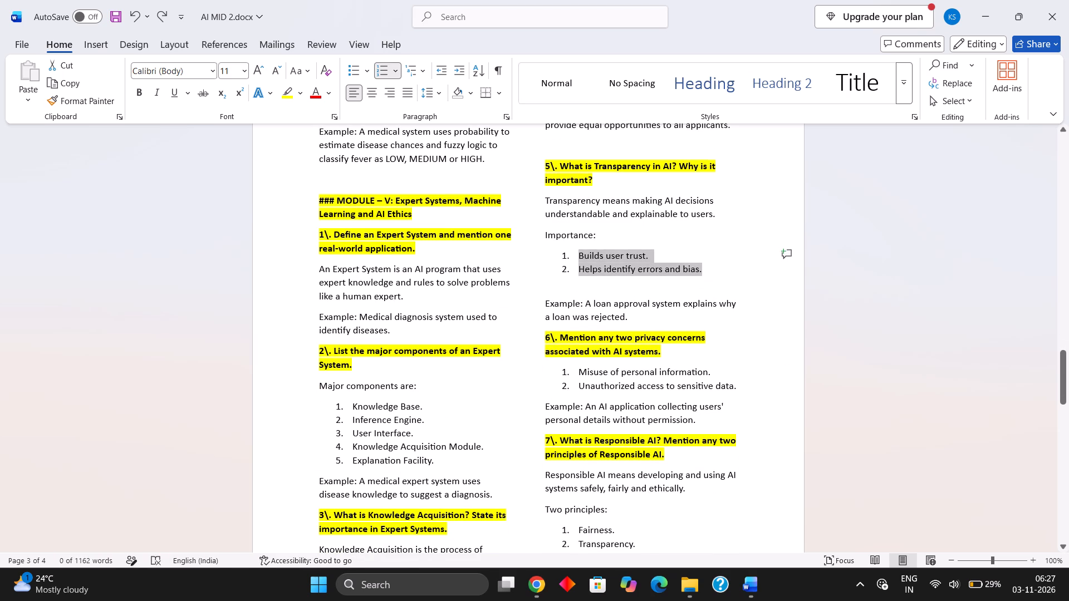
left_click(541, 308)
key("BackSpace")
key("BackSpace")
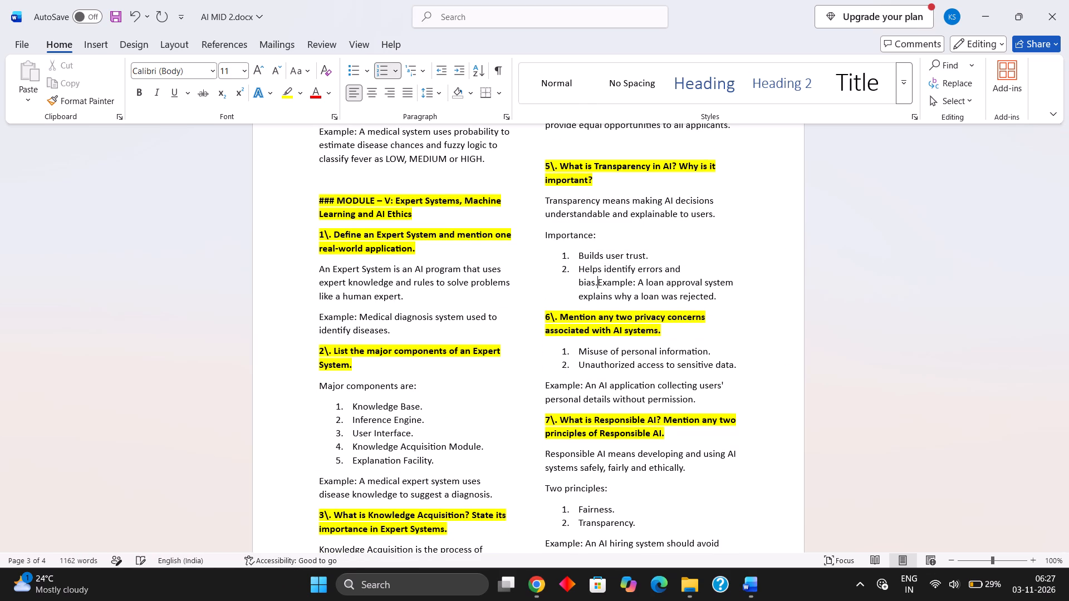
key("Return")
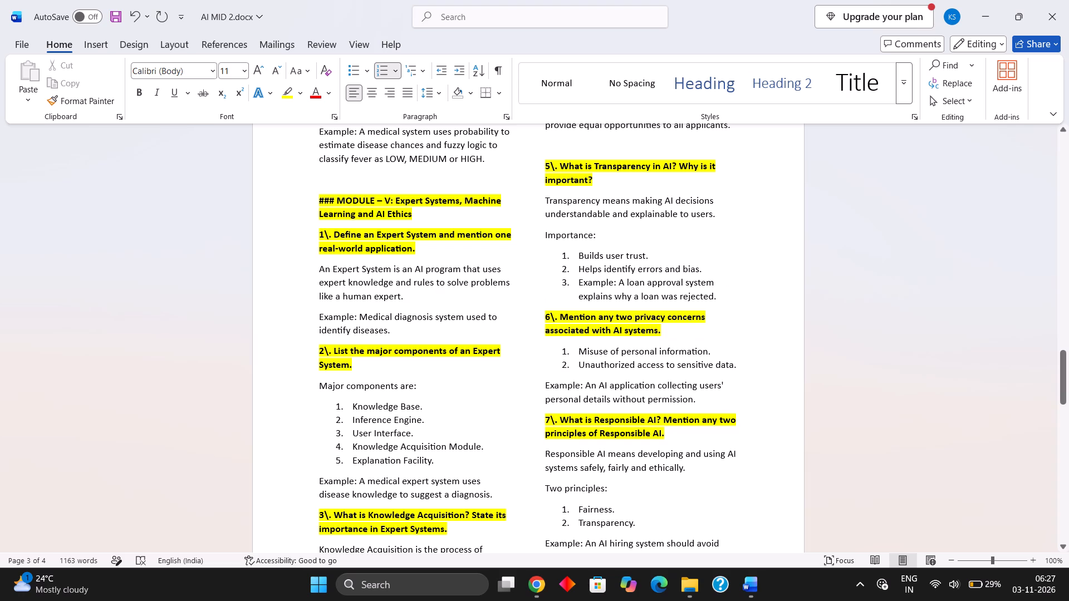
key("BackSpace")
key("BackSpace")
key("BackSpace")
Join "Importance:" to the end of the Transparency definition paragraph in question 5, separated by a space.
scroll(575, 280, "up", 1)
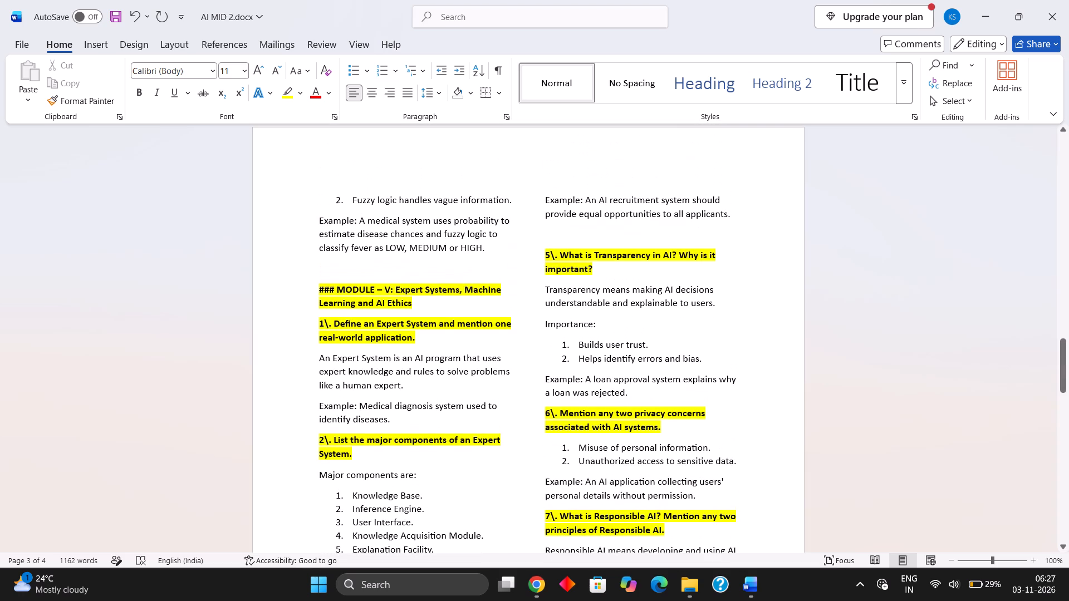
left_click(545, 322)
key("BackSpace")
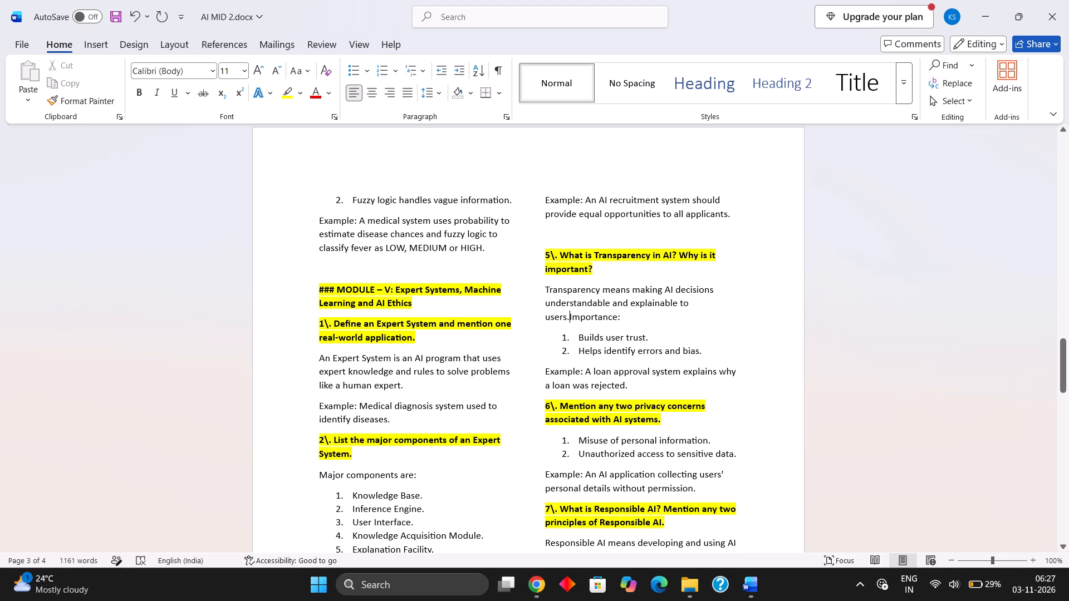
key("space")
Remove the blank lines above the question 5 Transparency heading and above the MODULE – V heading.
left_click(543, 237)
key("BackSpace")
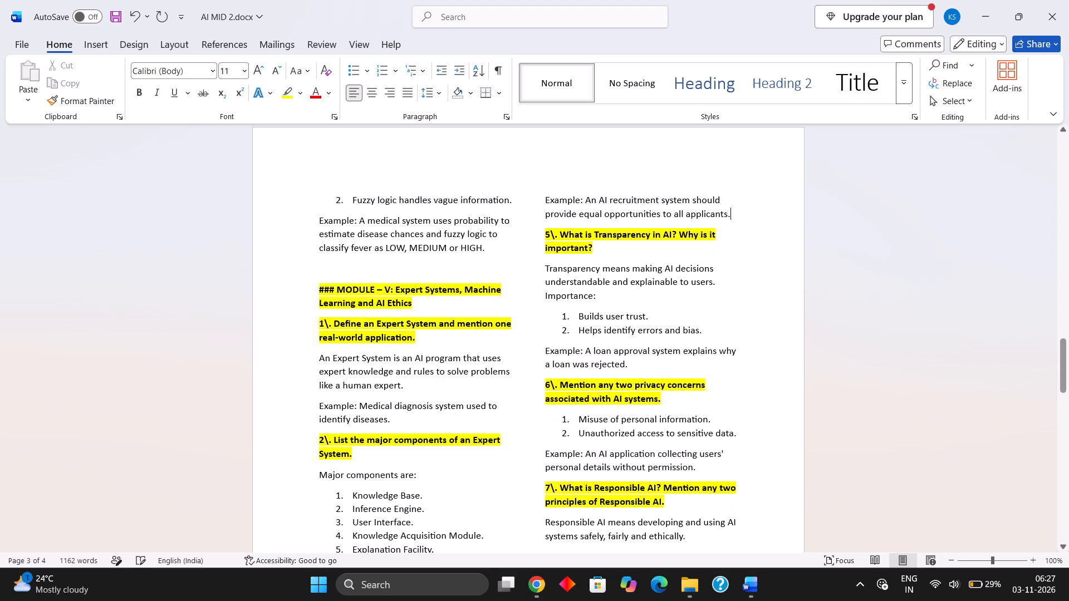
left_click(313, 274)
key("BackSpace")
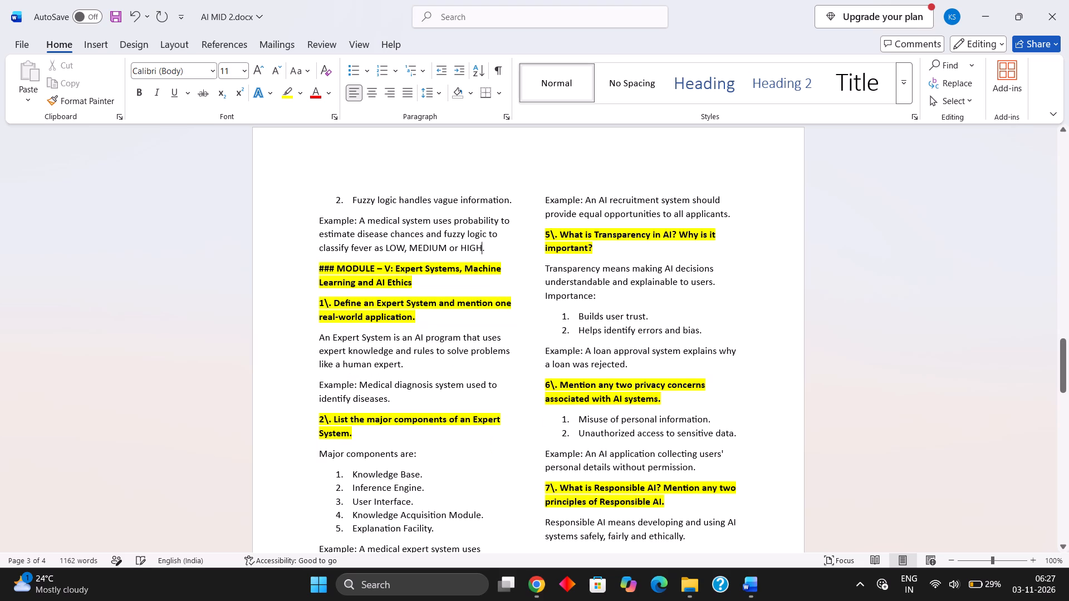
Shorten the Module V heading to "### MODULE – V" by deleting ": Expert Systems, Machine Learning and AI Ethics".
left_click_drag(391, 269, 435, 286)
key("BackSpace")
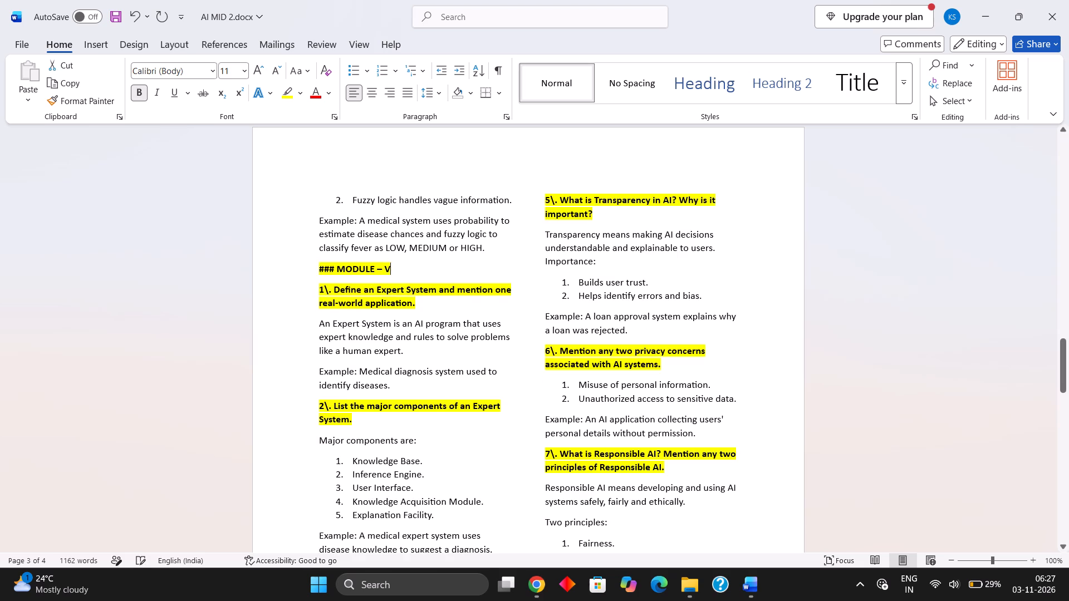
Convert the two asterisk-marked importance points under the Knowledge Acquisition question into a numbered list.
scroll(419, 286, "down", 11)
scroll(423, 284, "up", 2)
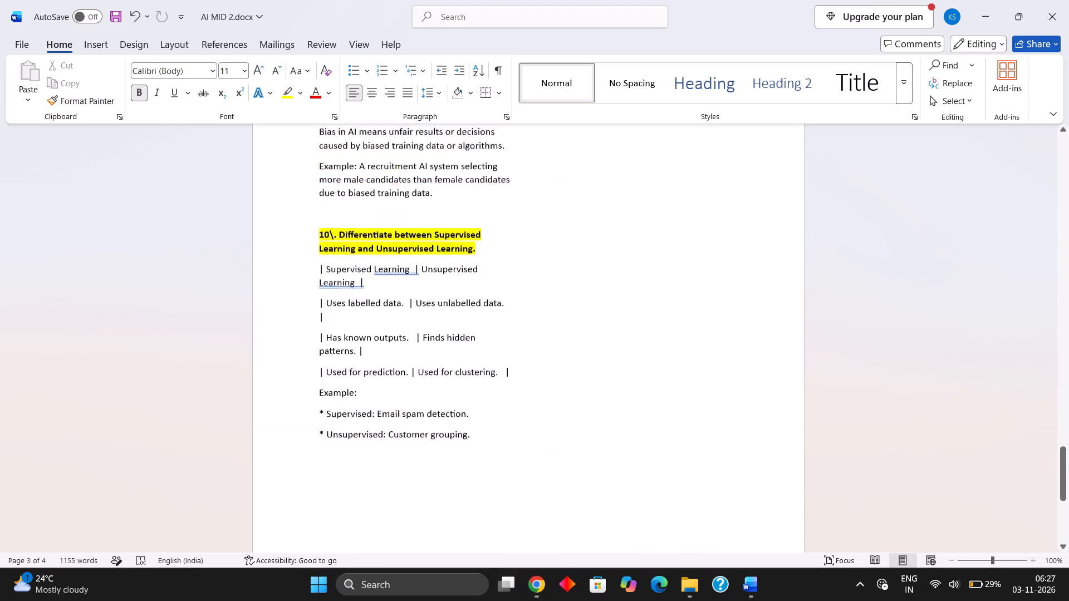
scroll(423, 284, "up", 7)
scroll(423, 284, "down", 2)
scroll(371, 353, "down", 2)
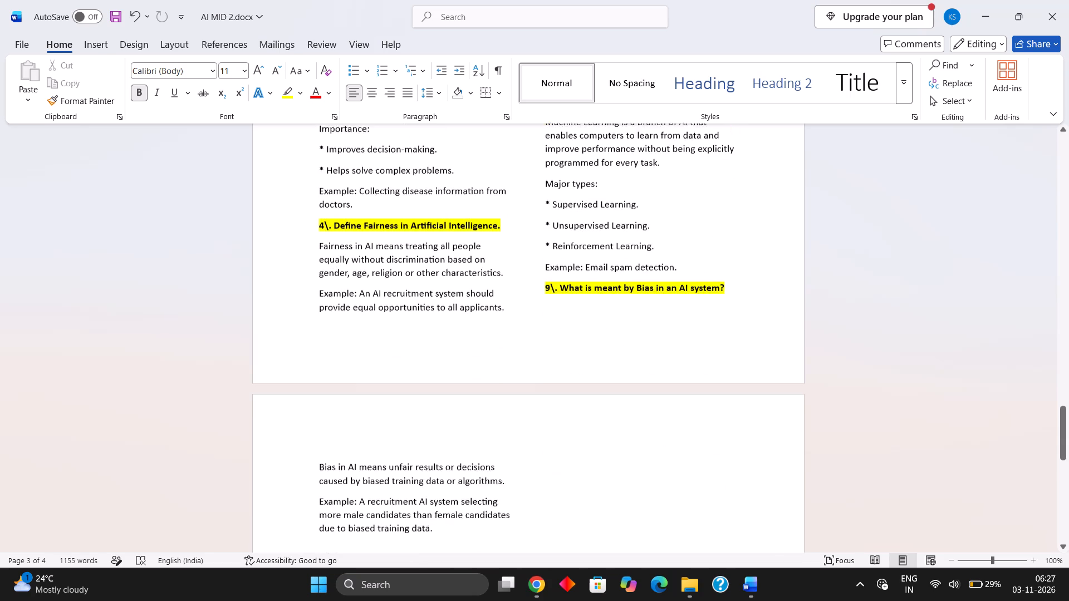
scroll(536, 342, "down", 3)
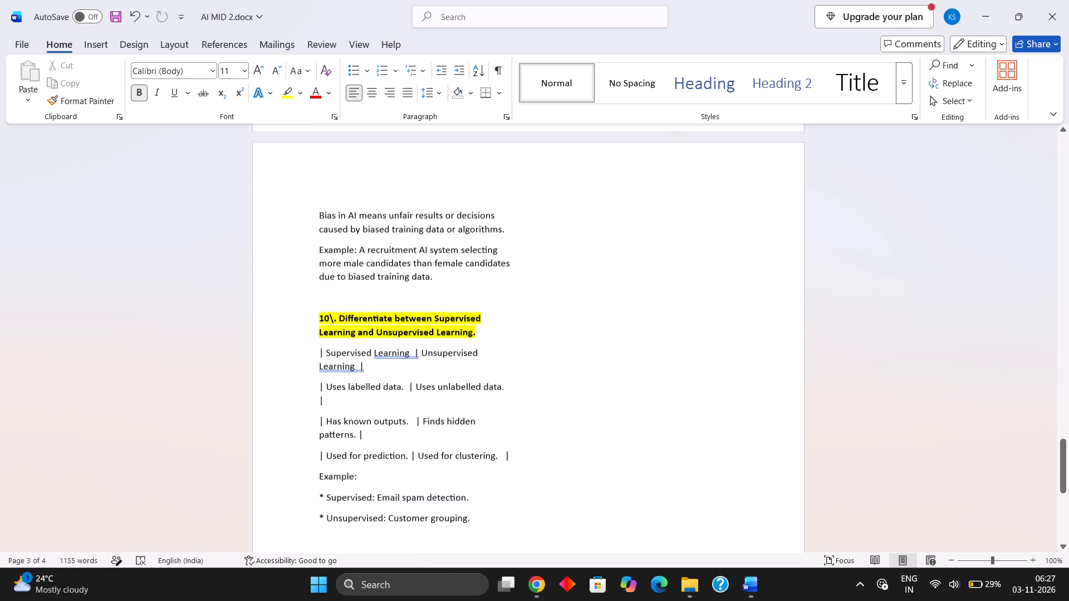
scroll(536, 342, "up", 5)
left_click_drag(310, 315, 504, 344)
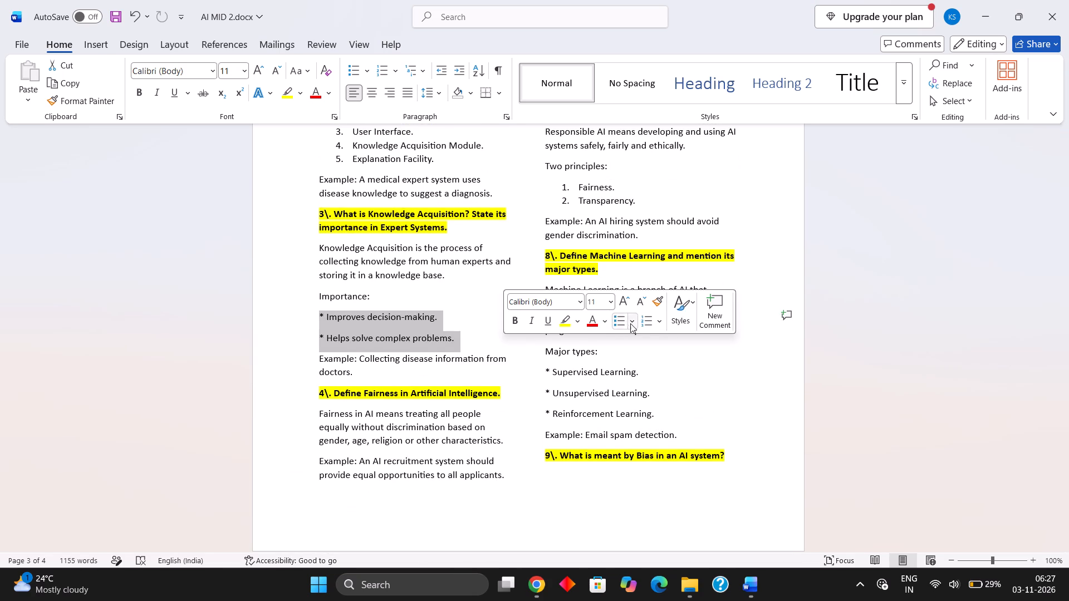
left_click(640, 324)
Join "Importance:" to the Knowledge Acquisition definition paragraph, adding spaces until it wraps onto its own line.
left_click(406, 293)
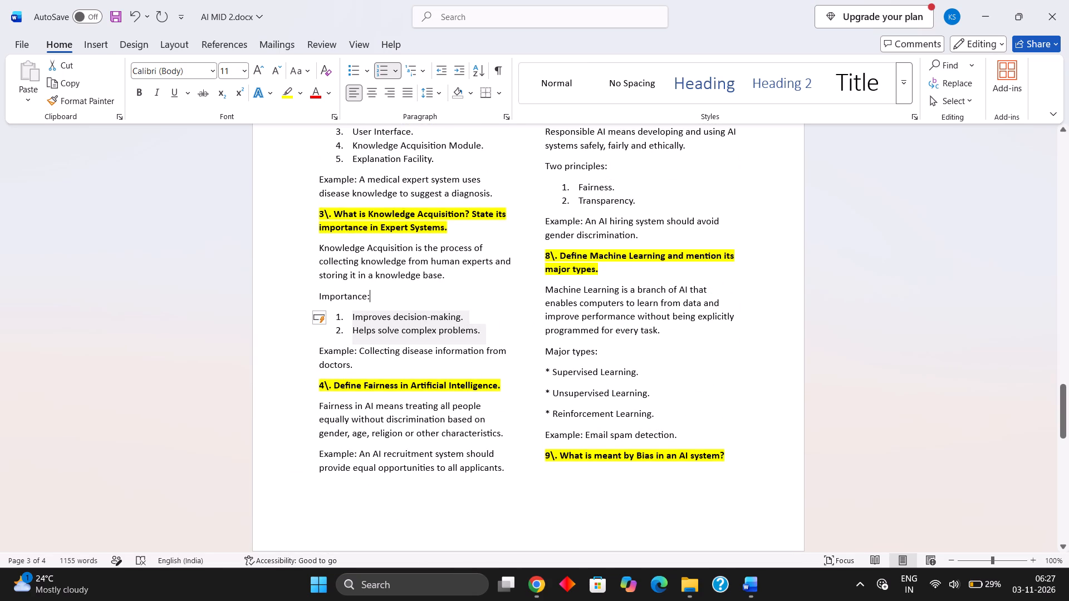
left_click(318, 295)
key("BackSpace")
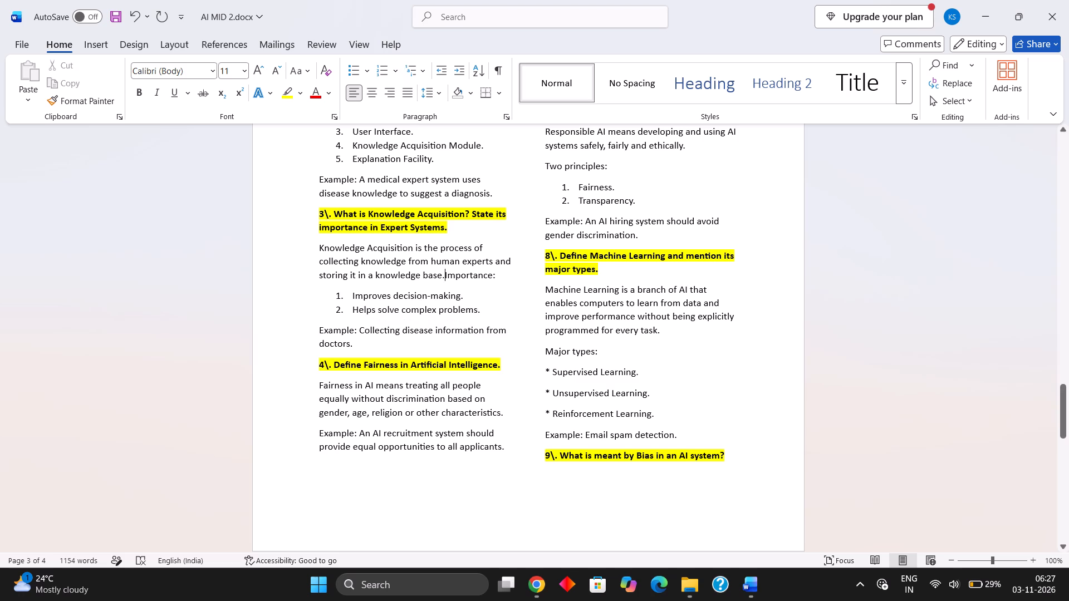
key("space")
key("space")
key("space")
key("space")
key("space")
key("space")
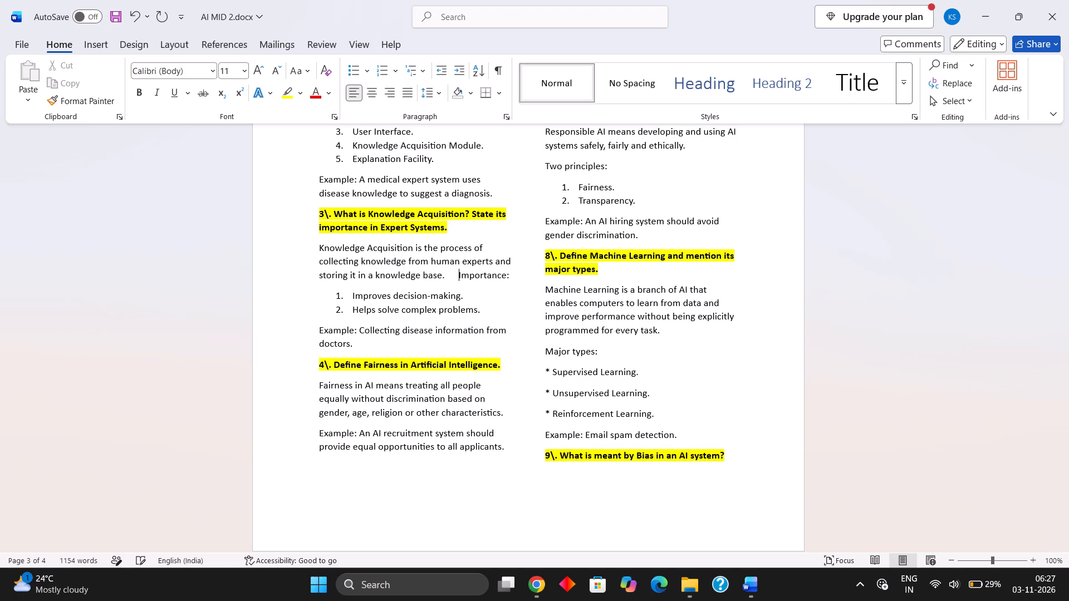
key("space")
key("space")
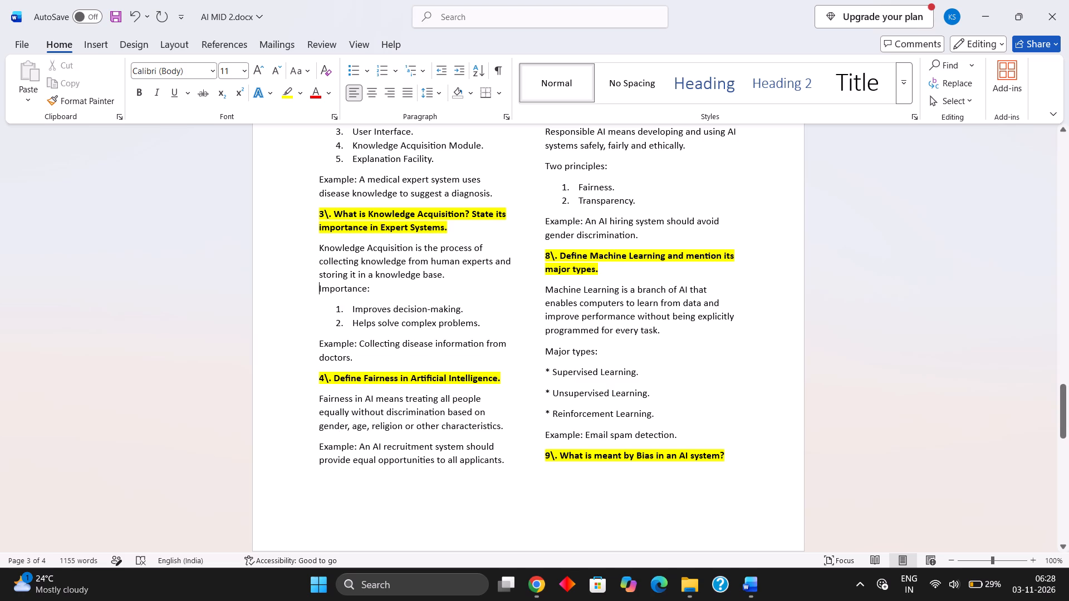
Join "Major steps: Fuzzification." to the end of the Fuzzy Inference definition paragraph in question 8, separated by a space.
scroll(356, 345, "up", 1)
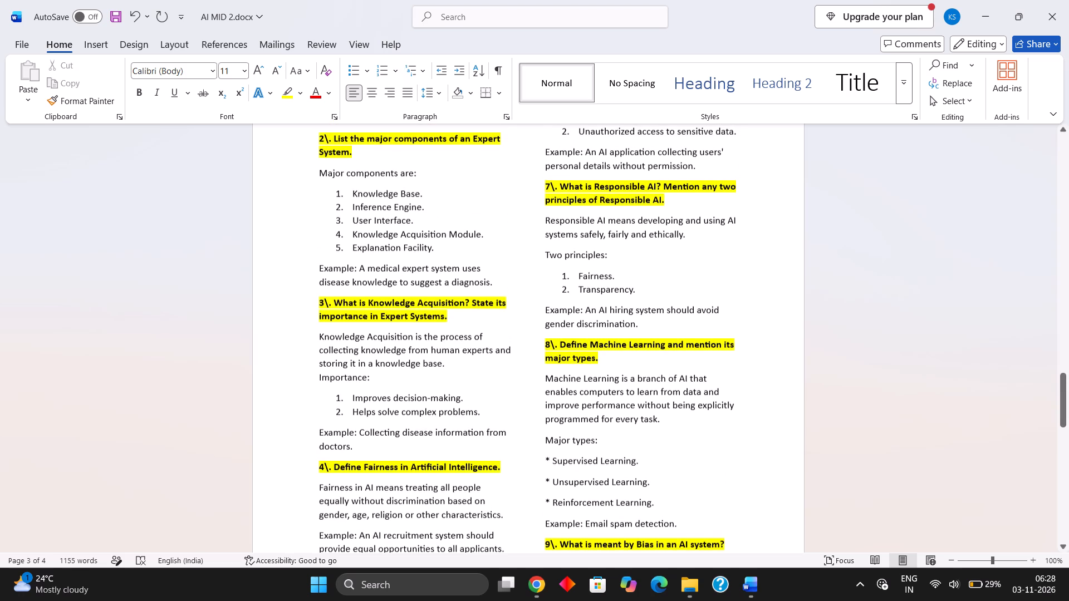
scroll(380, 322, "down", 1)
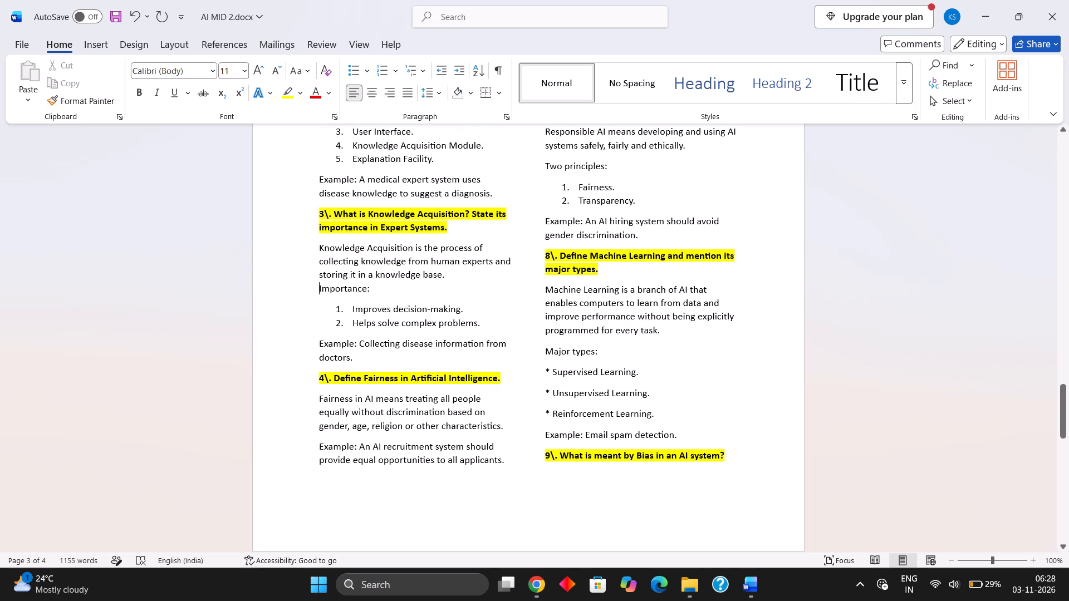
scroll(377, 402, "up", 4)
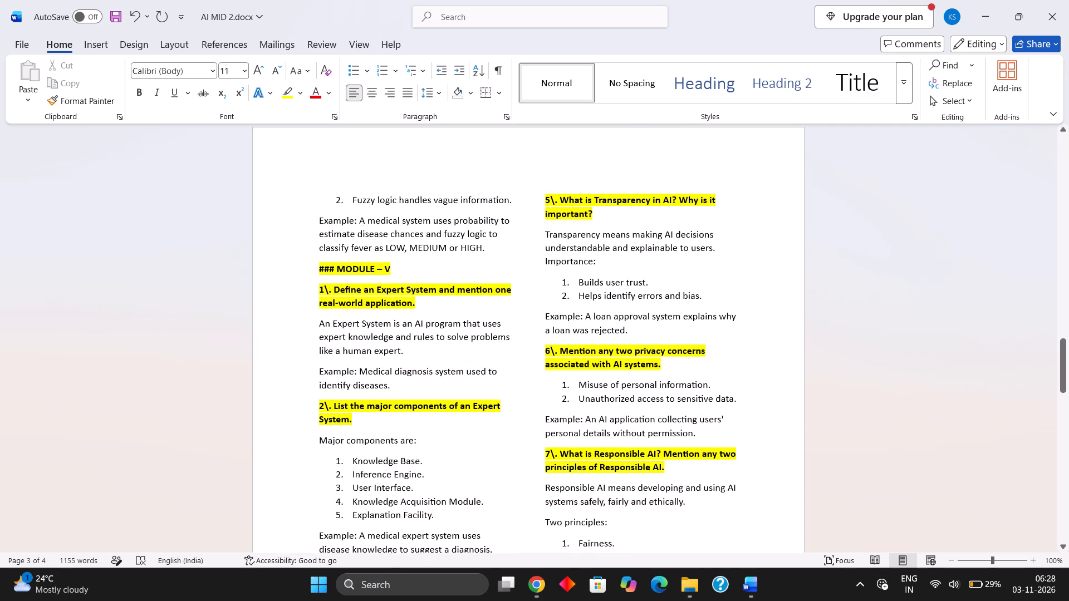
scroll(372, 265, "up", 3)
scroll(495, 306, "up", 1)
scroll(513, 317, "down", 1)
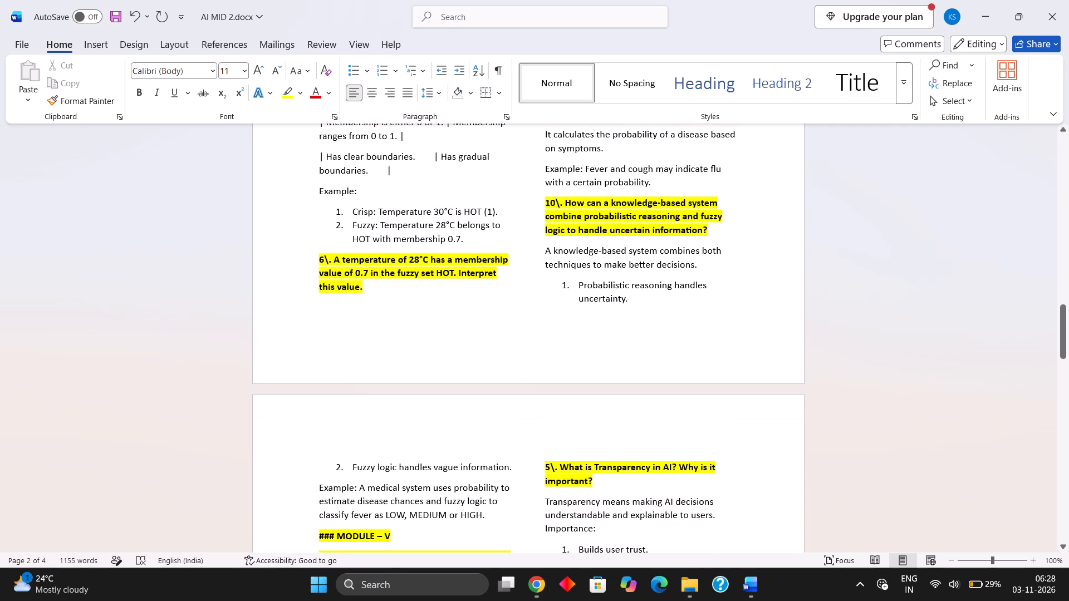
scroll(370, 270, "up", 3)
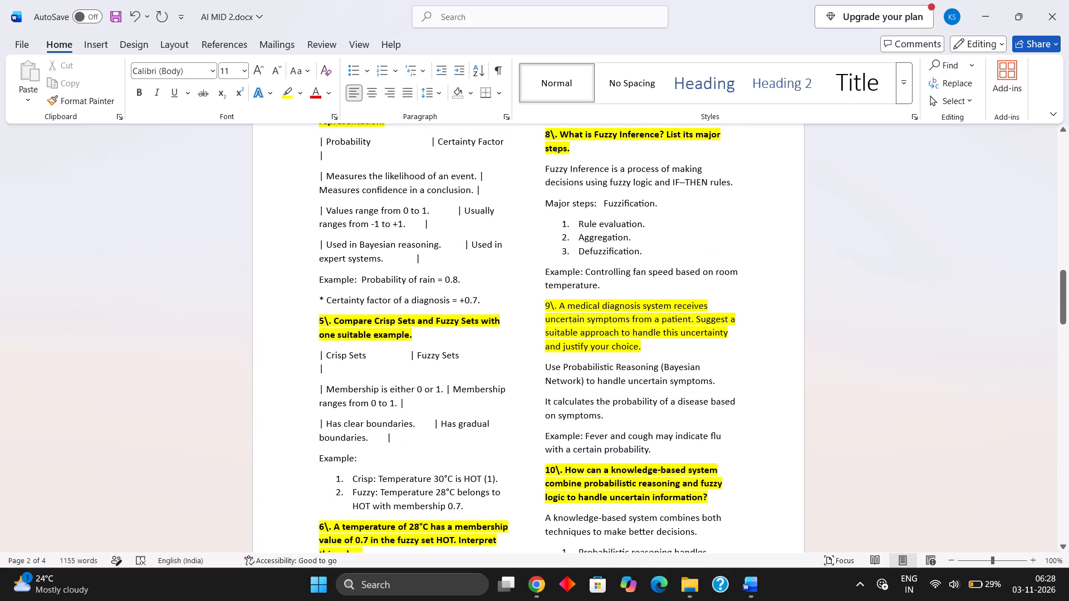
left_click(543, 201)
key("BackSpace")
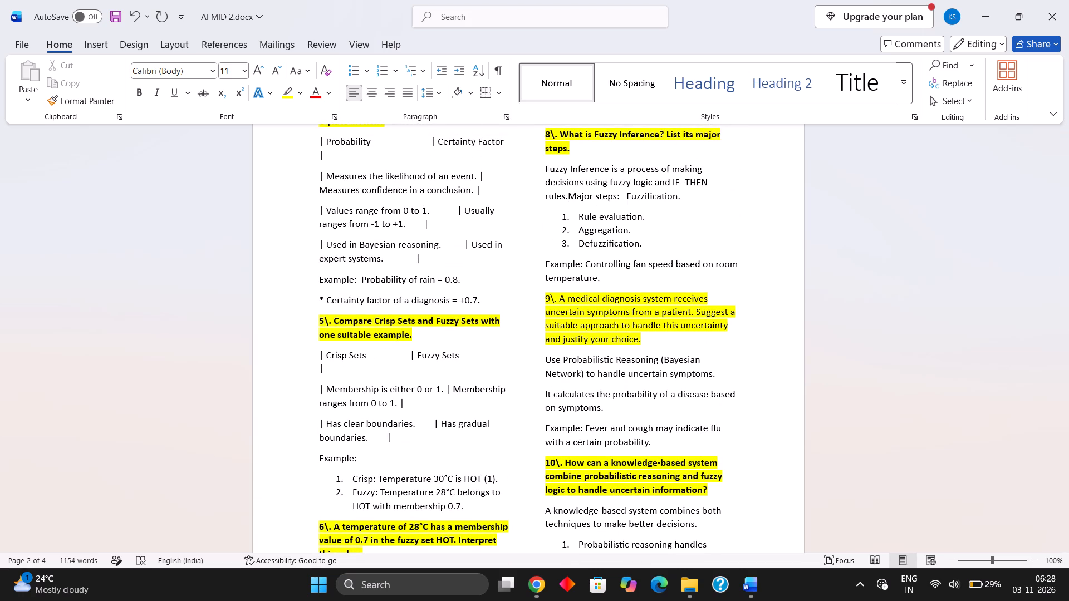
key("space")
Apply the No Spacing style to the three answer paragraphs of question 9 on uncertain medical symptoms, including the example.
scroll(607, 245, "down", 1)
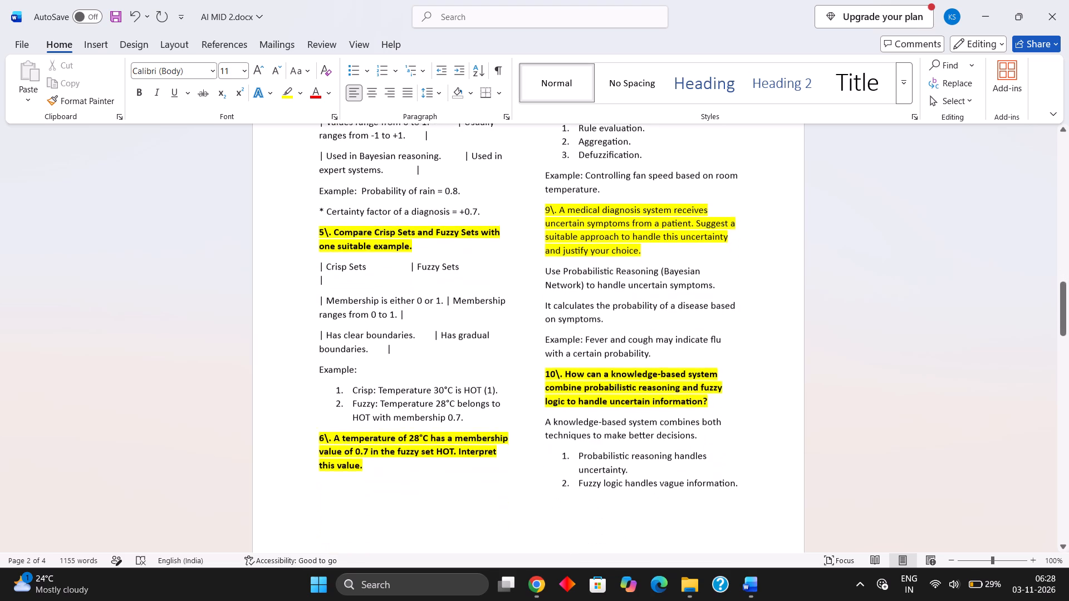
scroll(576, 213, "up", 1)
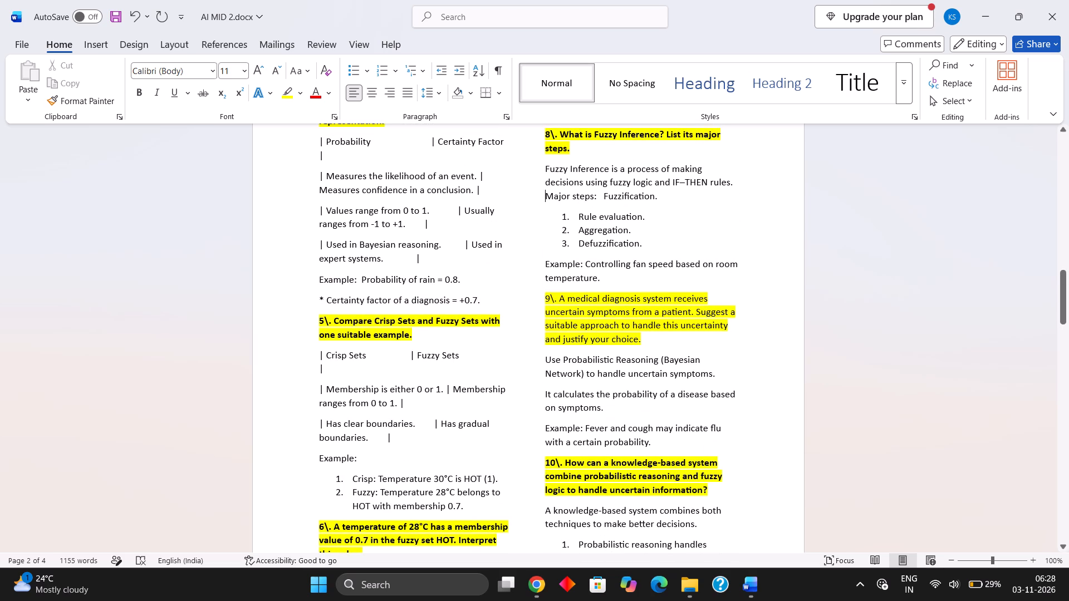
scroll(577, 319, "down", 2)
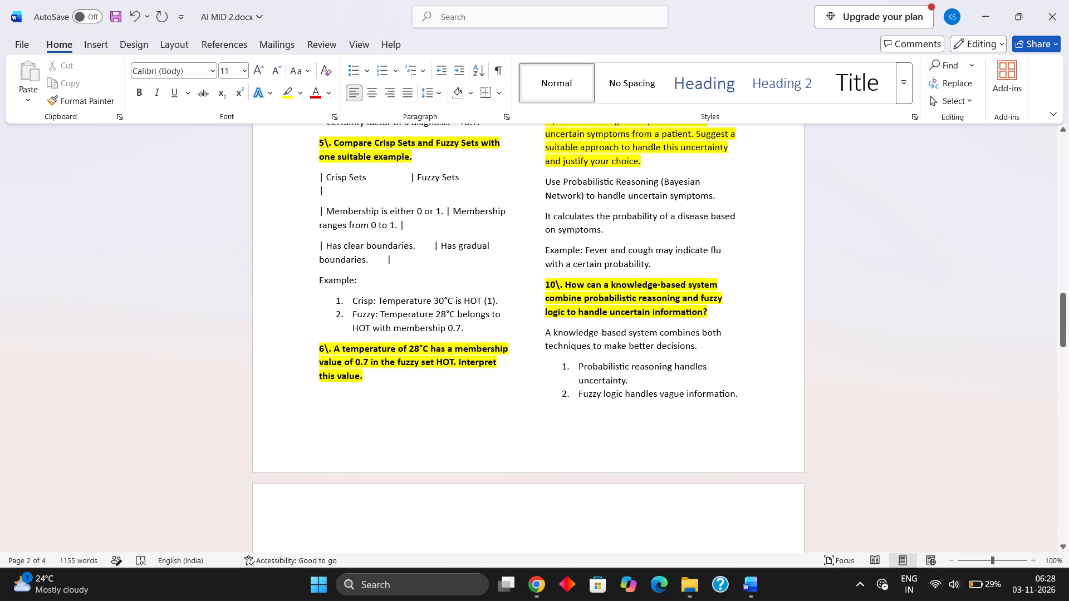
left_click_drag(541, 180, 558, 181)
left_click_drag(558, 181, 689, 268)
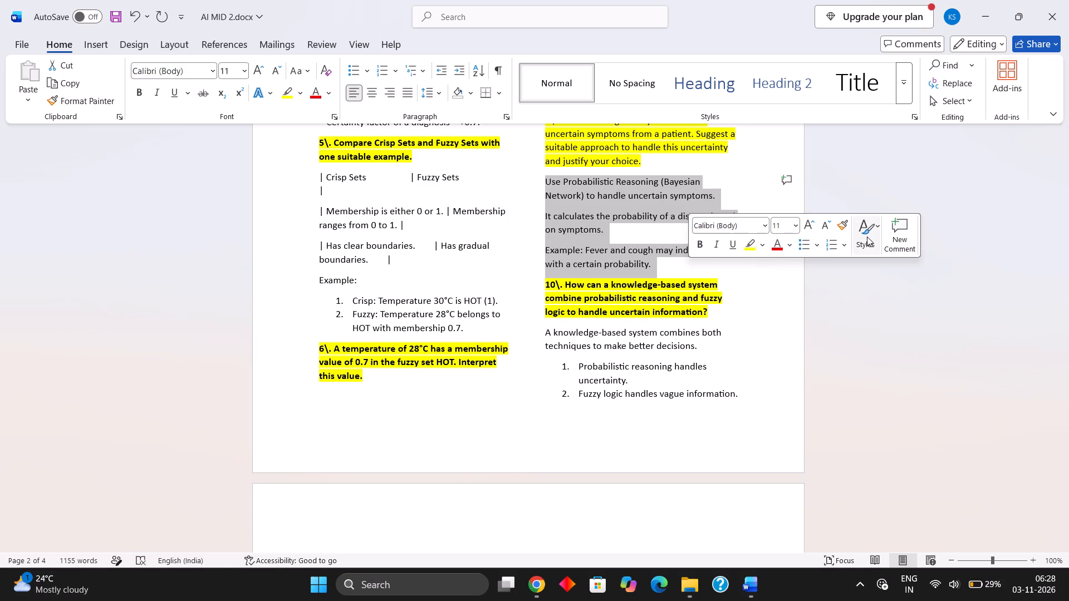
left_click(874, 231)
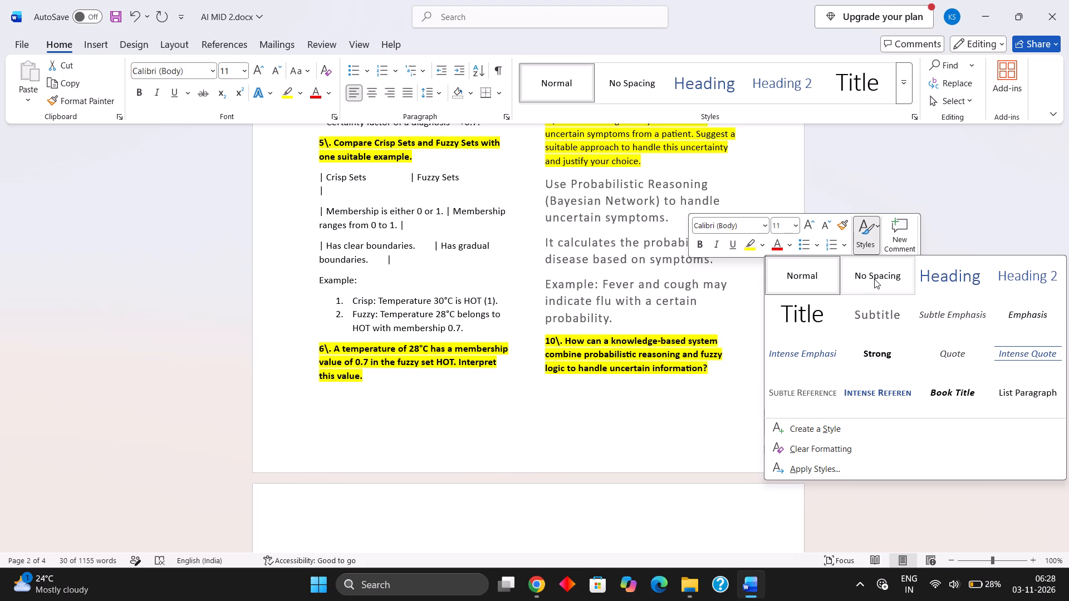
left_click(874, 279)
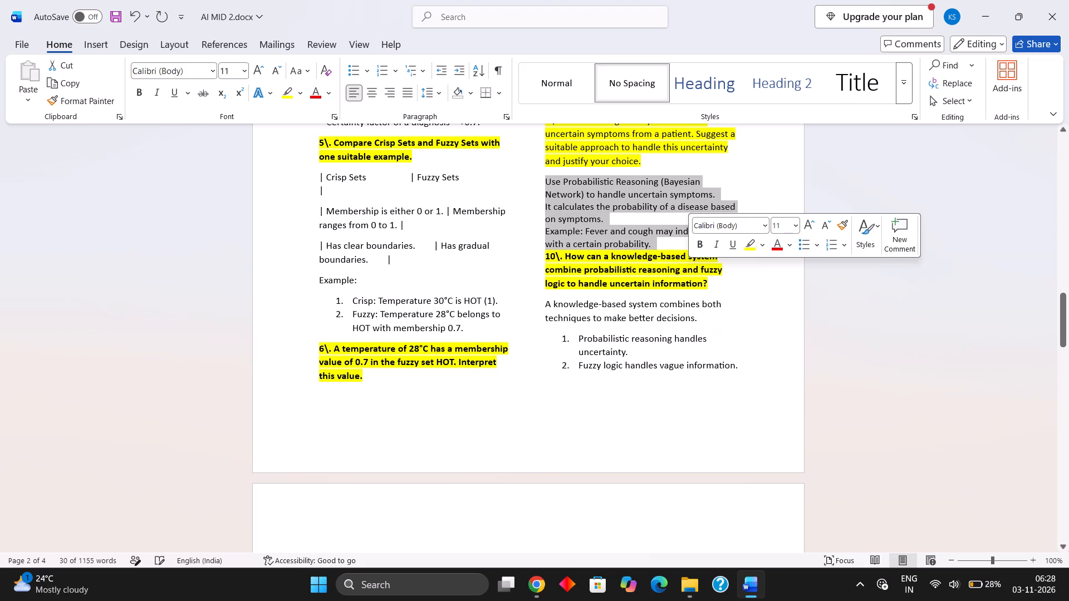
left_click(757, 322)
Apply the No Spacing style to the 28°C membership answer and its example, just above the IF–THEN fuzzy rules question.
scroll(648, 344, "down", 2)
scroll(457, 341, "up", 1)
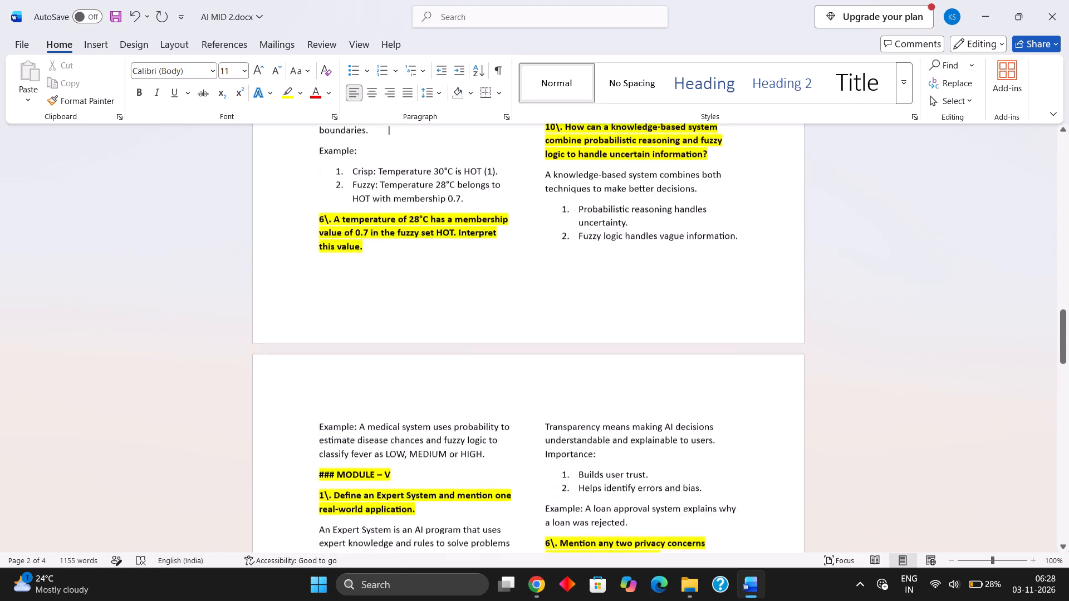
scroll(457, 341, "up", 1)
scroll(336, 348, "up", 4)
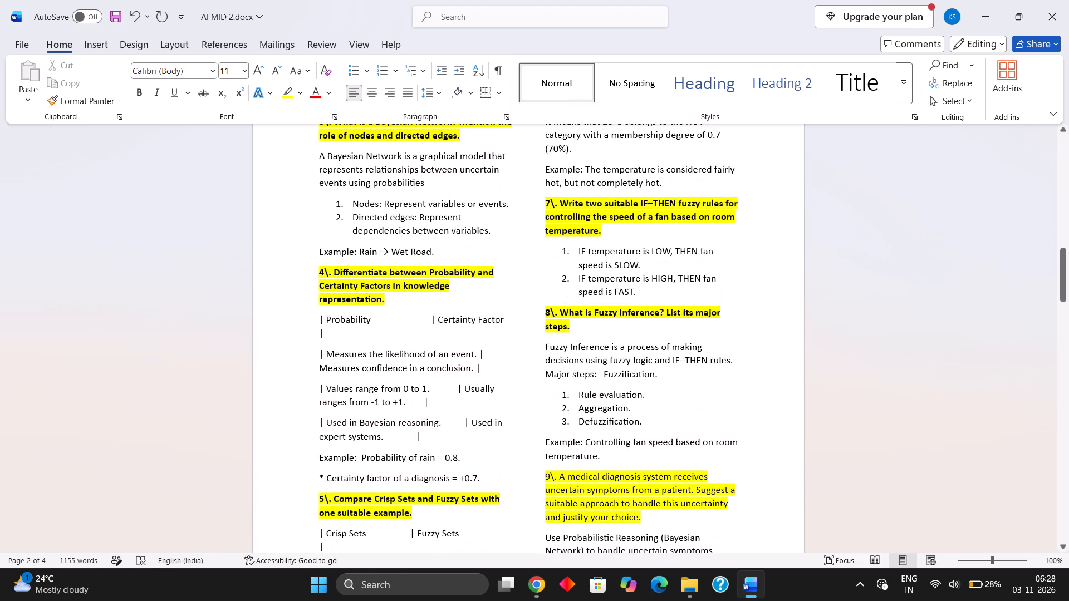
scroll(559, 339, "up", 2)
scroll(558, 357, "down", 1)
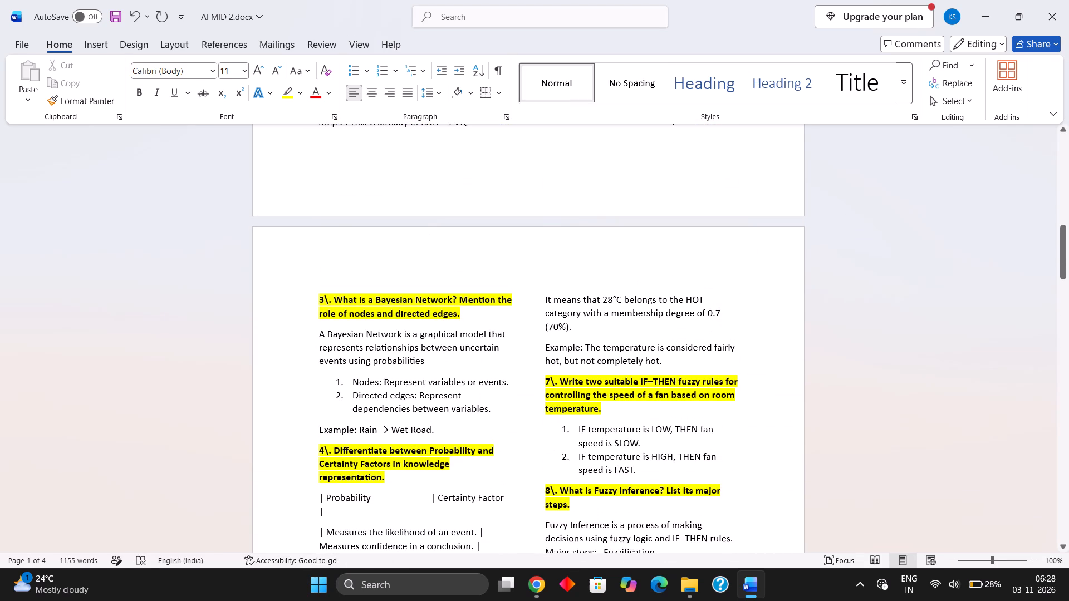
scroll(558, 357, "down", 6)
scroll(497, 373, "up", 4)
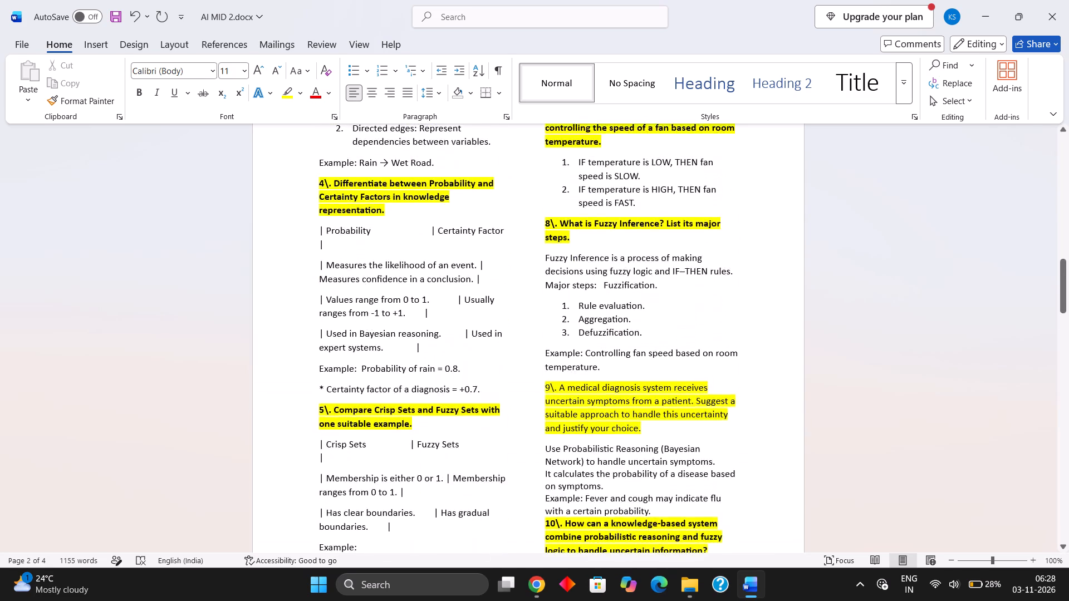
scroll(491, 374, "up", 2)
left_click_drag(541, 210, 672, 282)
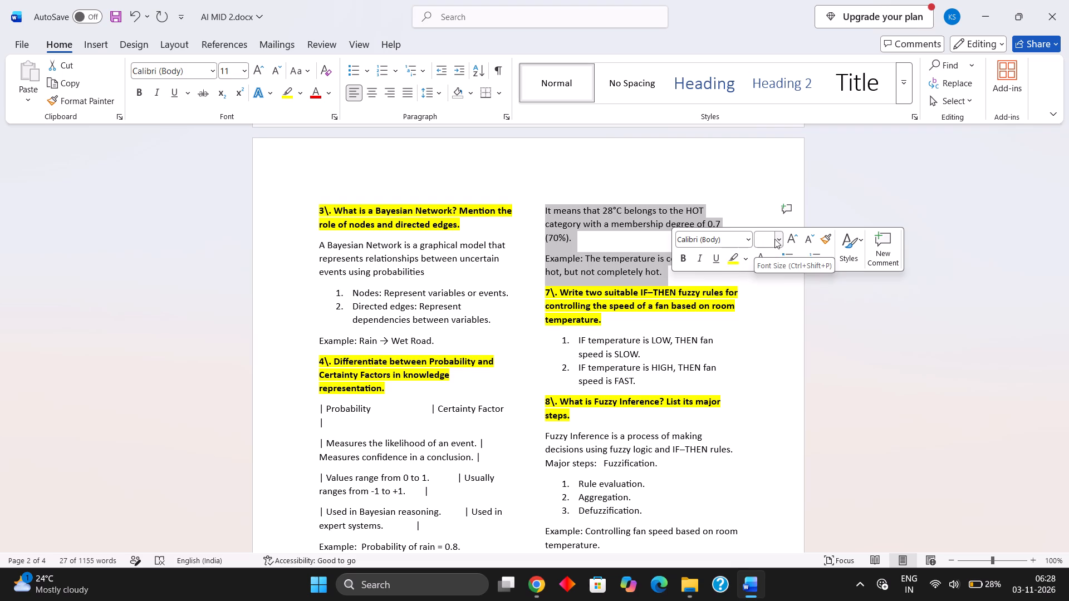
left_click(862, 237)
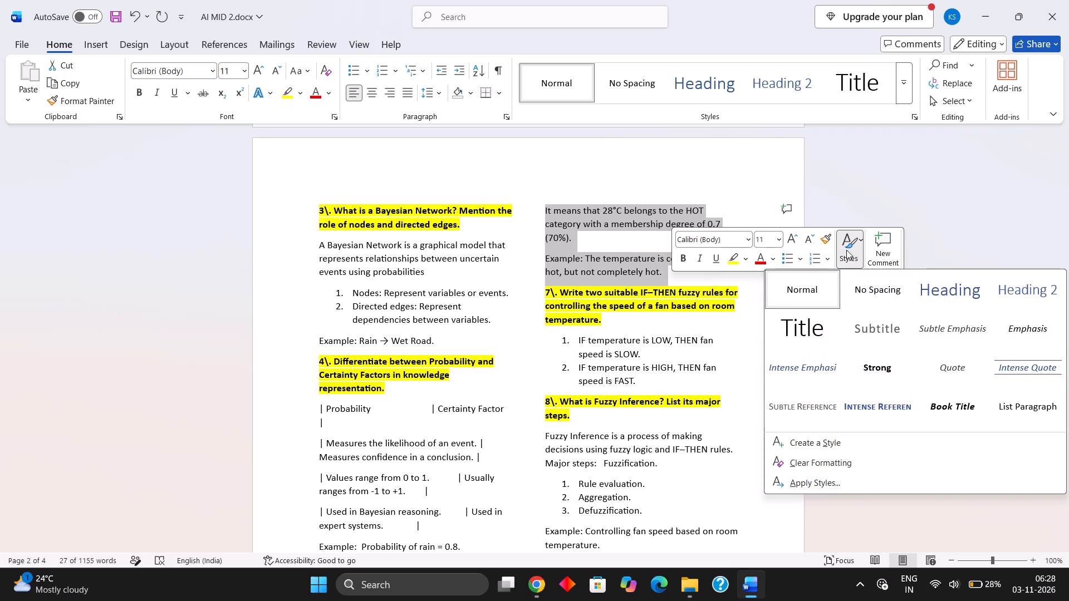
left_click(851, 279)
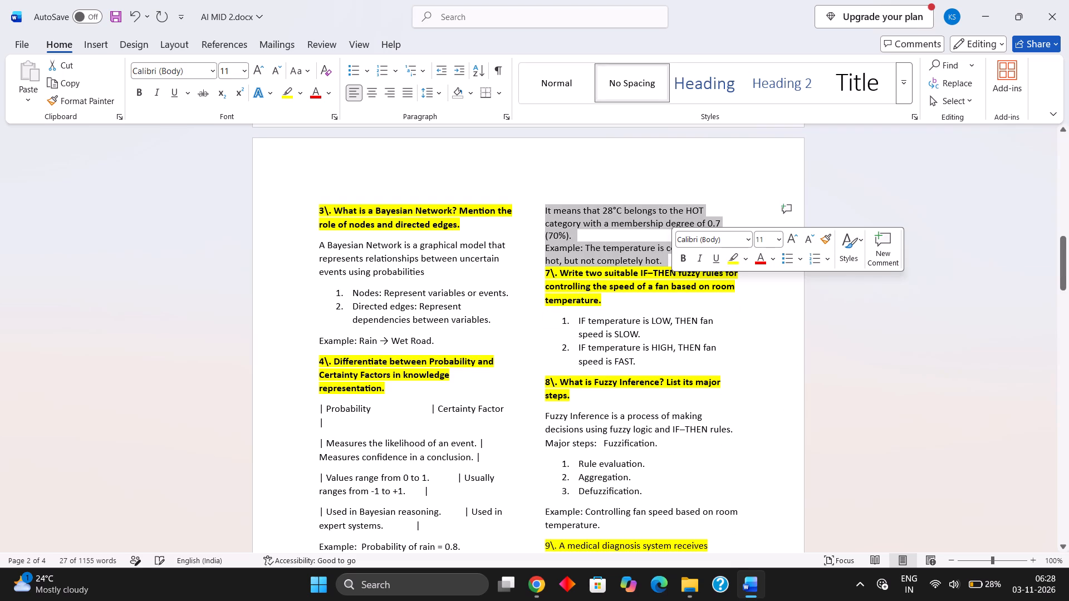
Turn the Supervised, Unsupervised and Reinforcement Learning points in Module V question 8 into a numbered list without asterisks.
scroll(598, 321, "down", 7)
scroll(598, 321, "up", 1)
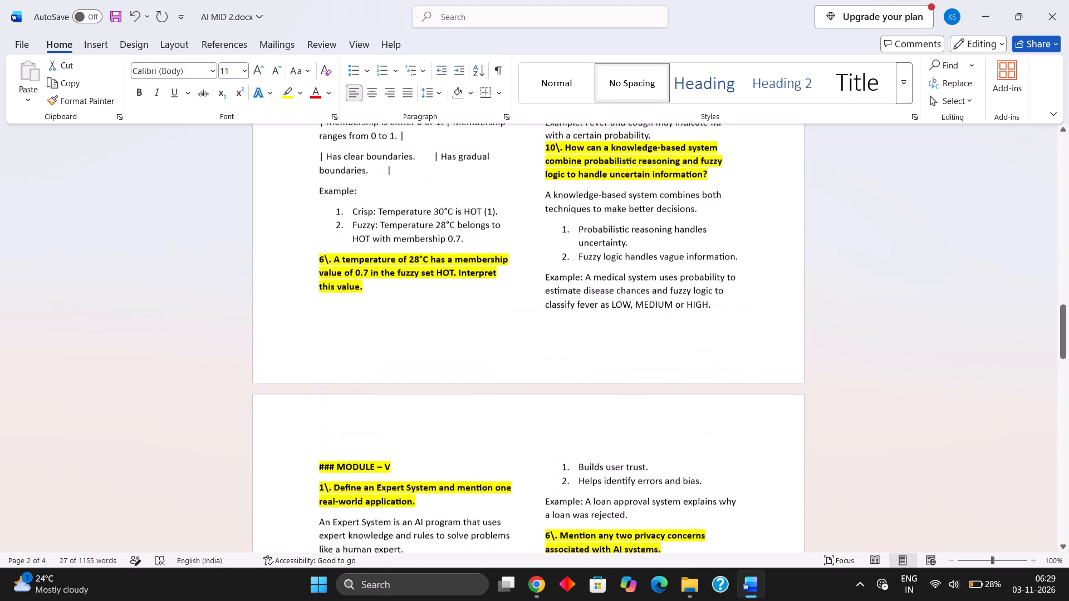
scroll(598, 321, "down", 4)
scroll(598, 321, "up", 3)
scroll(598, 321, "down", 15)
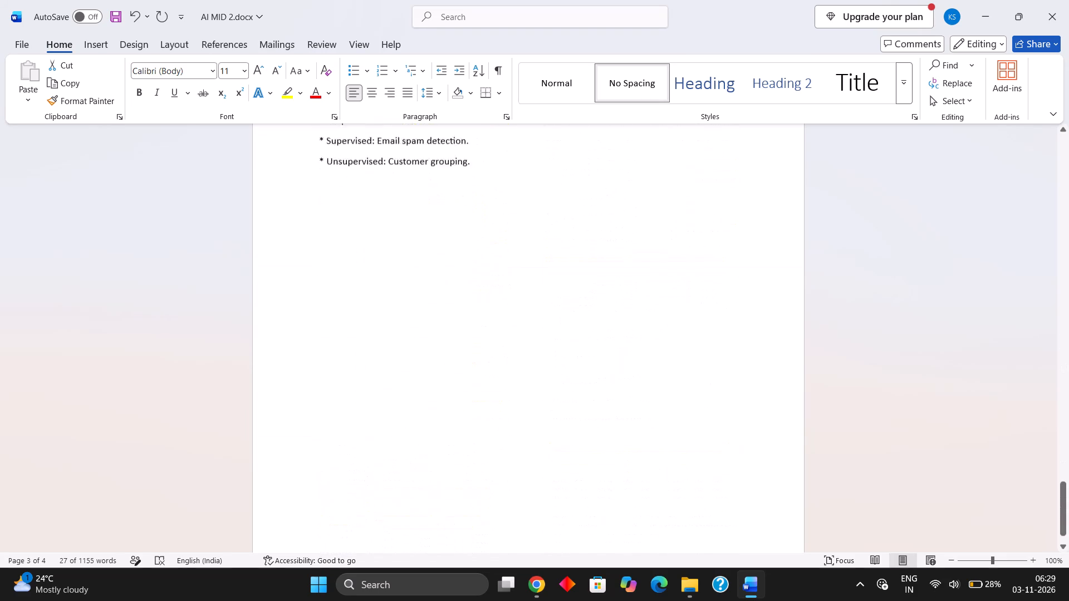
scroll(598, 321, "down", 1)
scroll(598, 321, "up", 11)
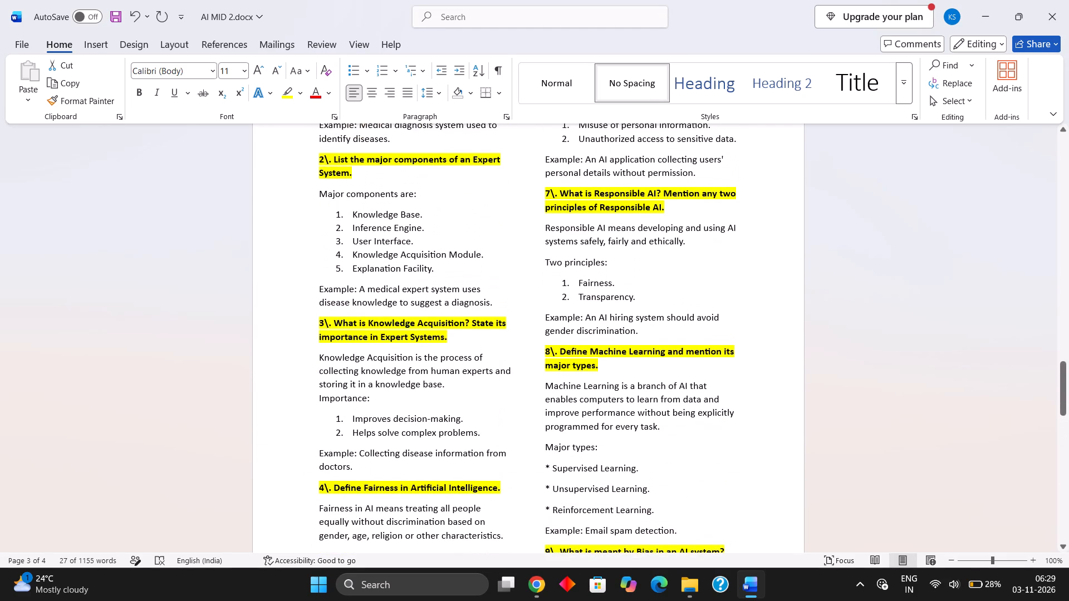
scroll(569, 467, "down", 1)
left_click_drag(533, 375, 690, 428)
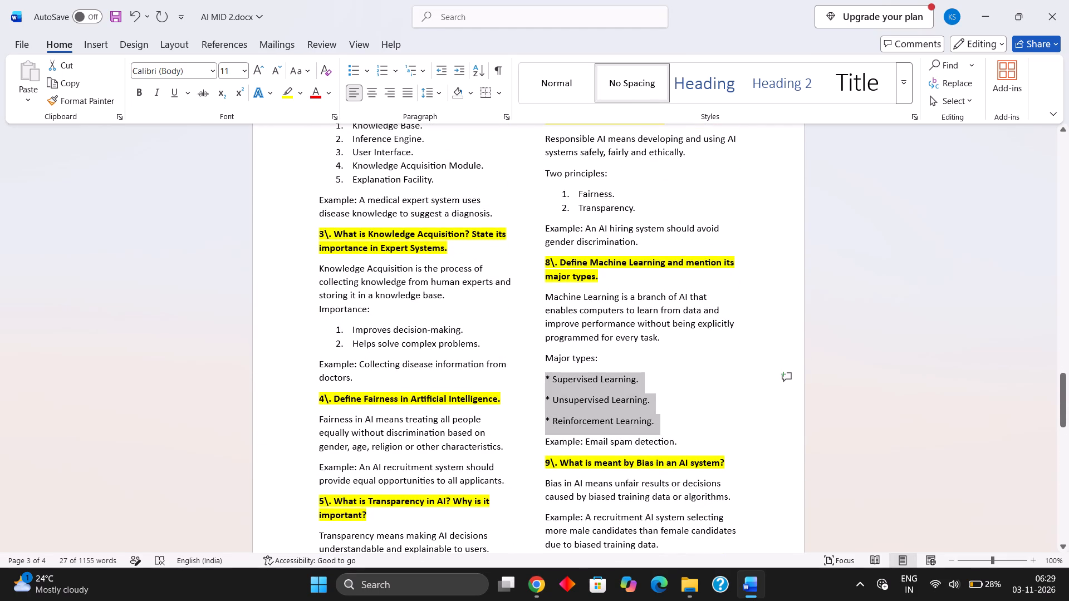
left_click_drag(690, 428, 712, 440)
left_click(660, 404)
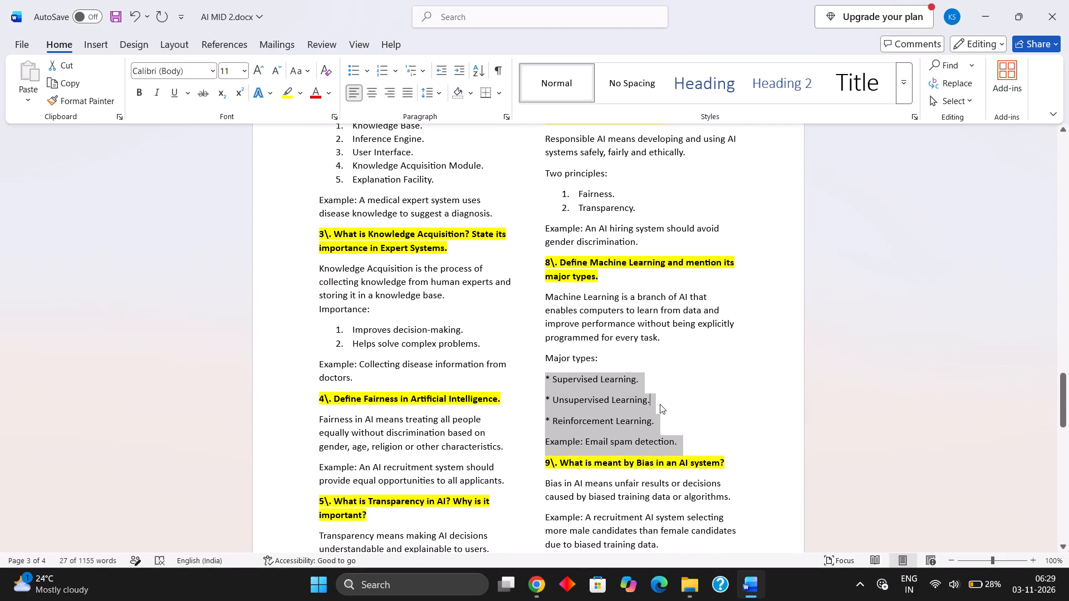
left_click_drag(538, 377, 692, 417)
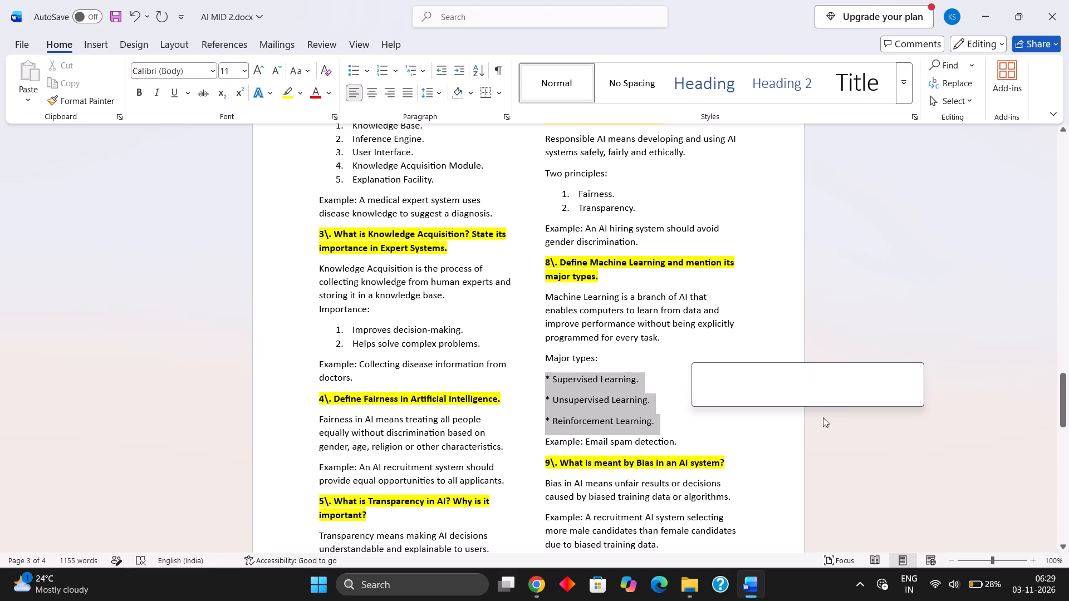
left_click(837, 398)
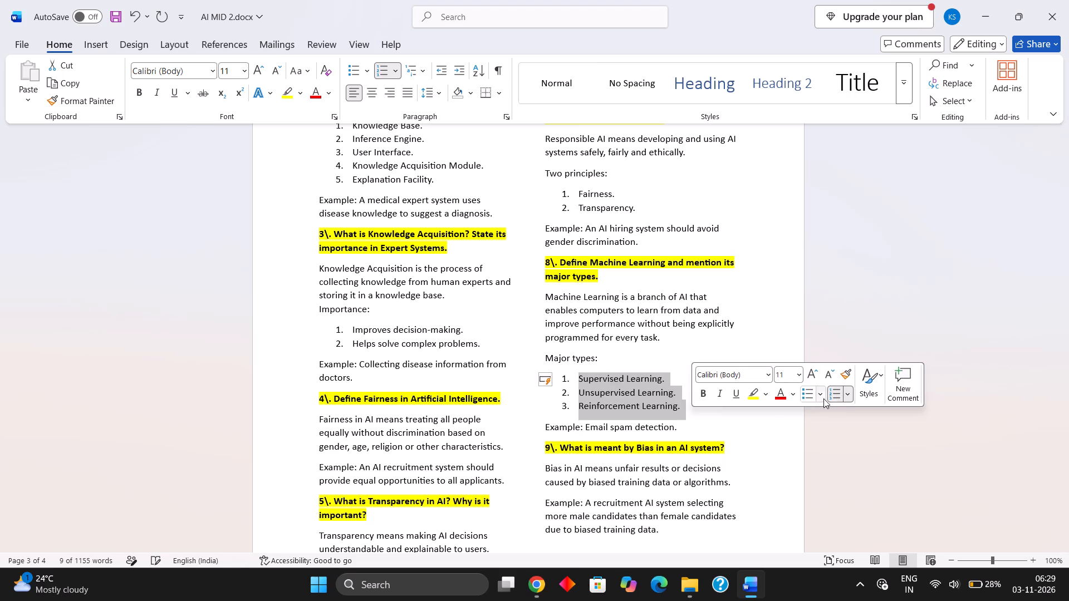
Join "Major types:" to the Machine Learning definition paragraph, adding spaces until it wraps onto its own line.
left_click(621, 356)
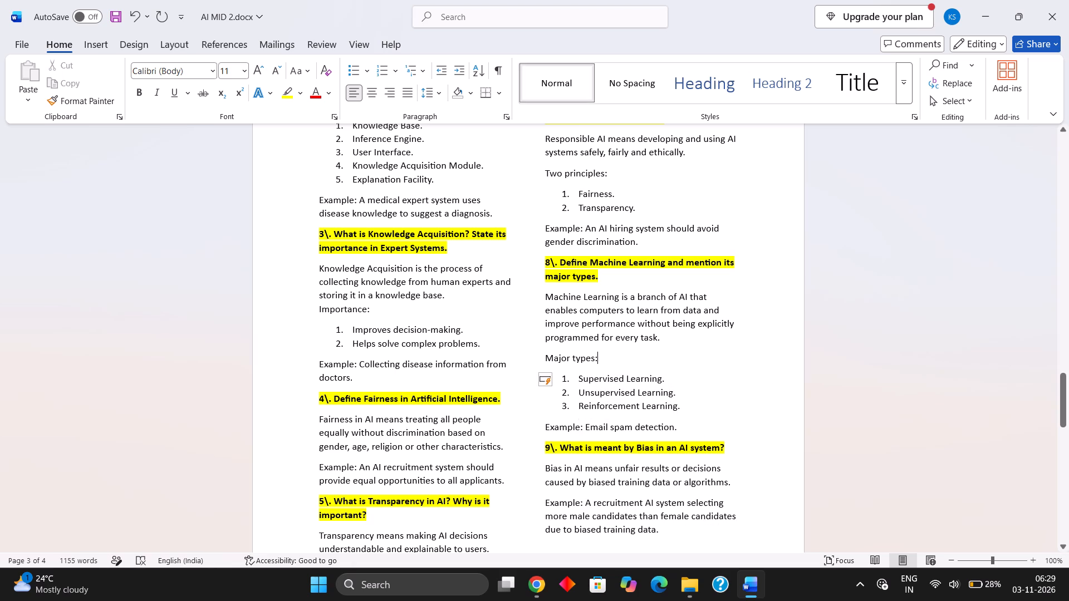
left_click(545, 358)
key("BackSpace")
key("space")
key("space")
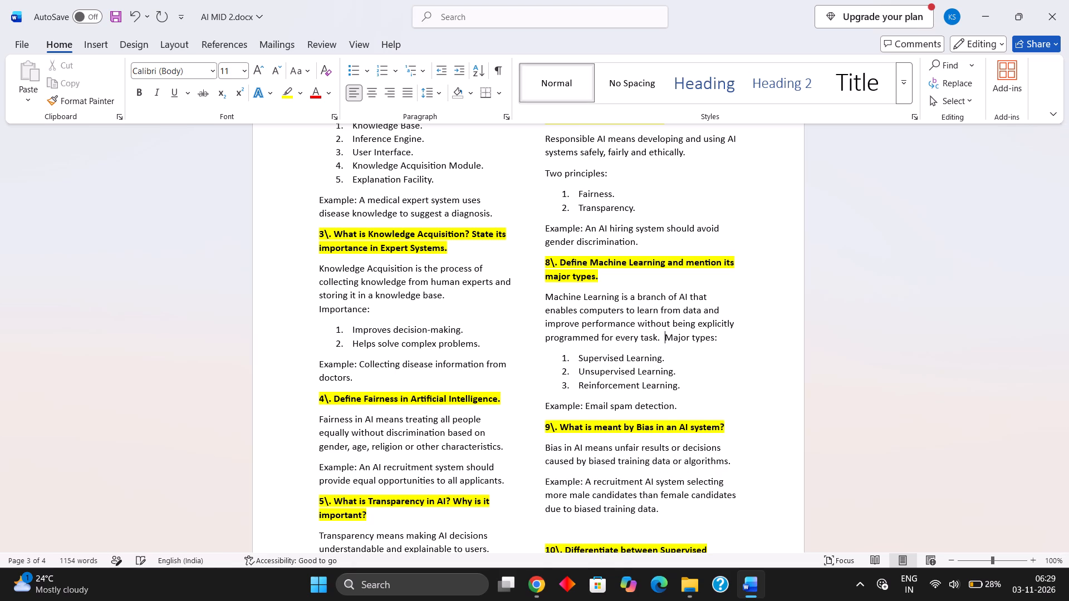
key("space")
key("space")
key("space")
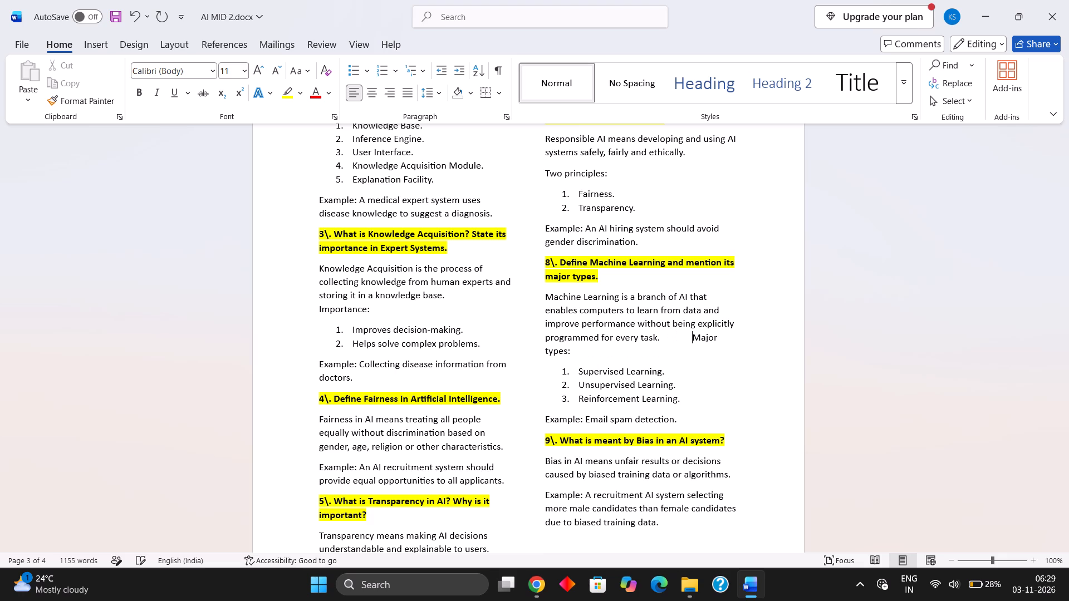
key("space")
key("space")
key("space")
key("space")
key("space")
key("space")
key("space")
key("space")
key("space")
key("space")
Apply the No Spacing style to the Fairness in AI definition and its recruitment example in question 4.
scroll(533, 359, "up", 1)
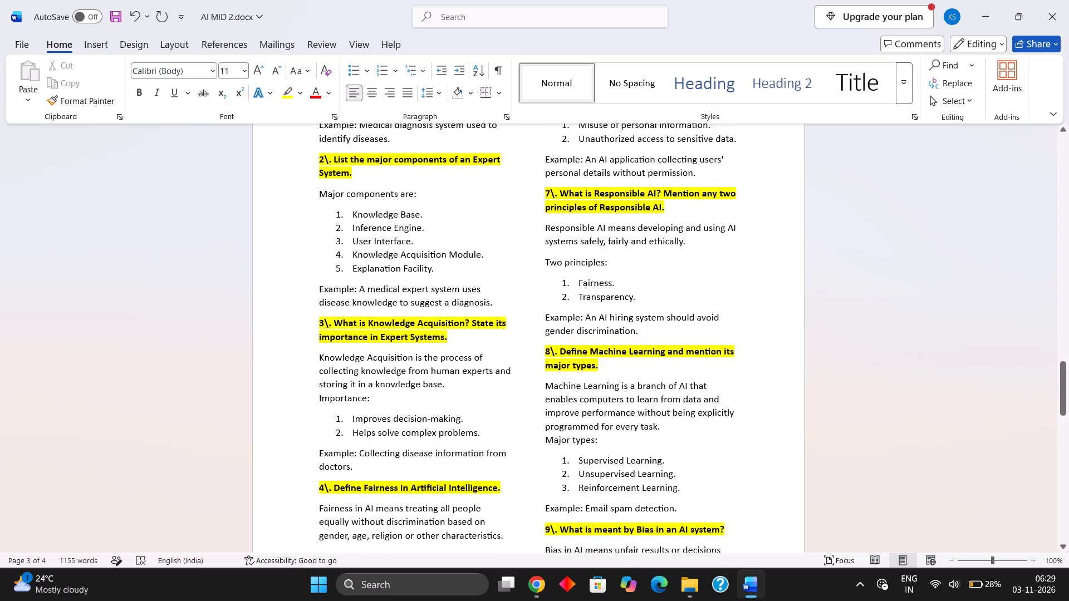
scroll(399, 409, "down", 2)
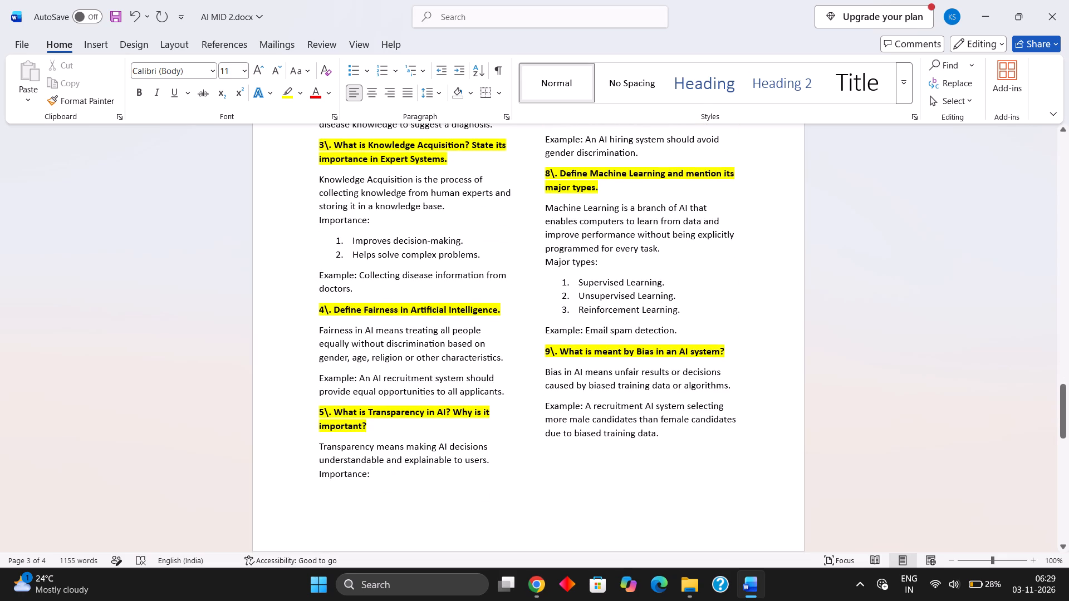
left_click_drag(311, 327, 493, 396)
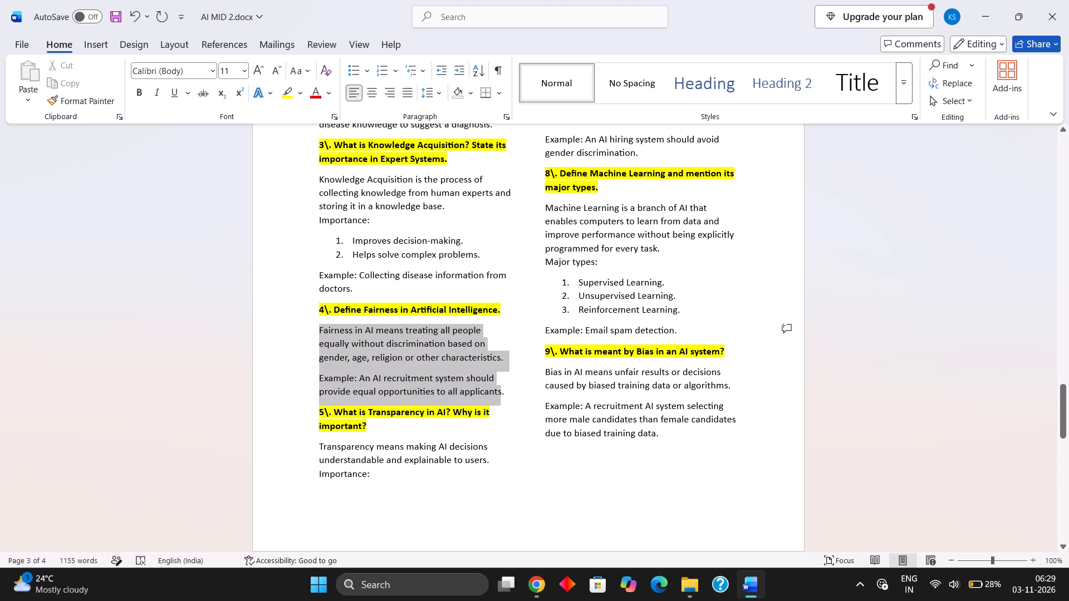
left_click_drag(493, 396, 509, 398)
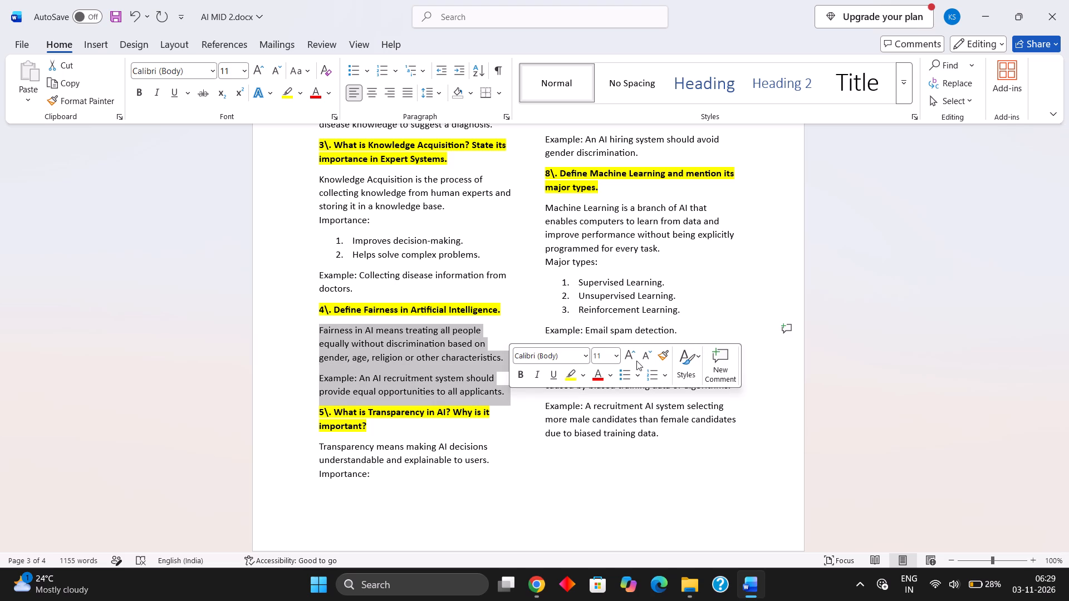
left_click(694, 360)
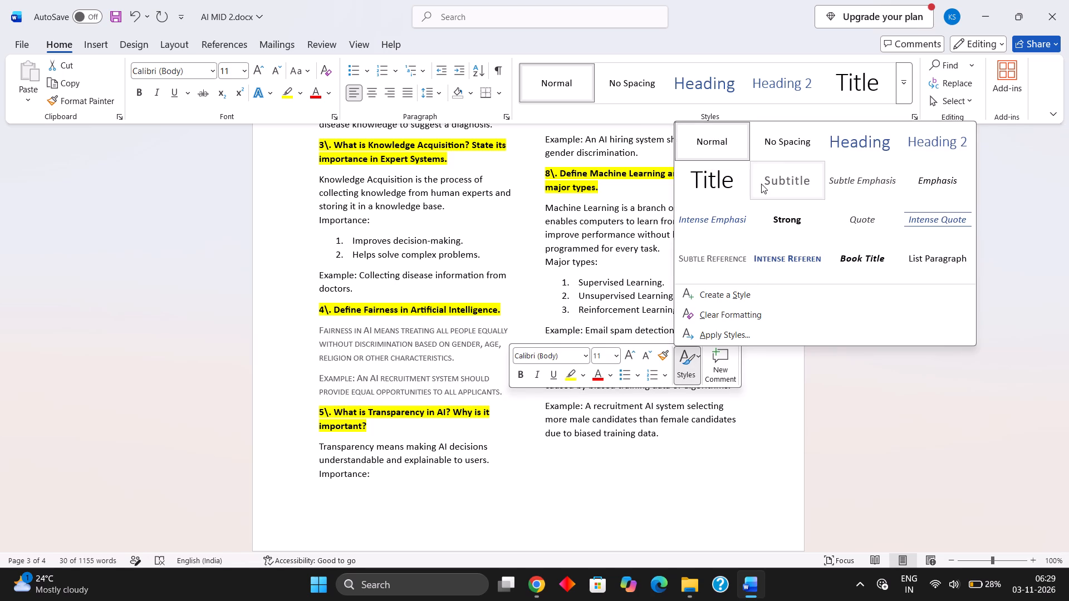
left_click(778, 150)
left_click(507, 309)
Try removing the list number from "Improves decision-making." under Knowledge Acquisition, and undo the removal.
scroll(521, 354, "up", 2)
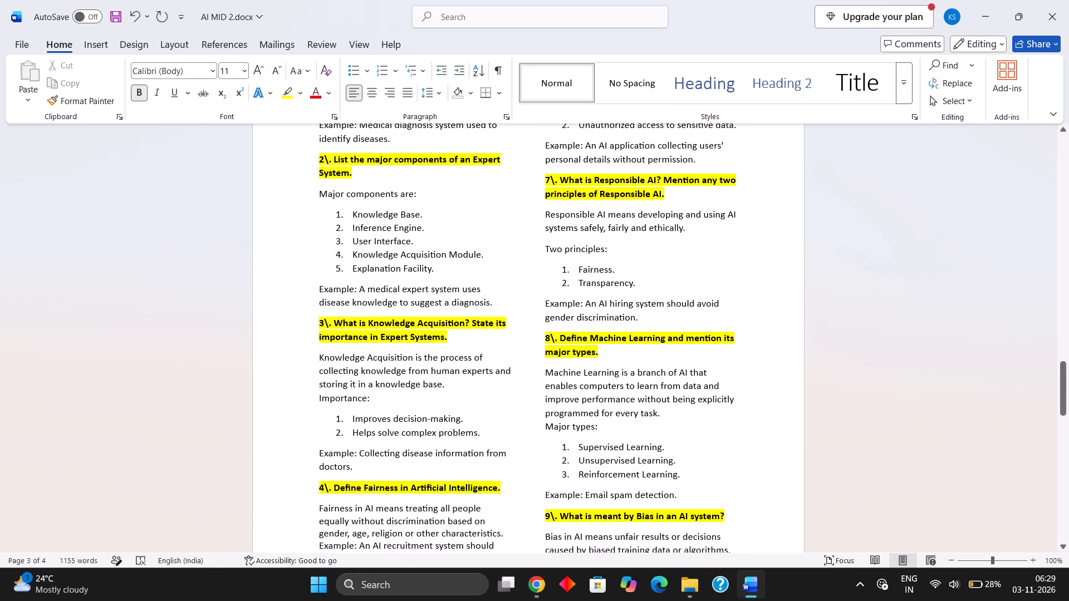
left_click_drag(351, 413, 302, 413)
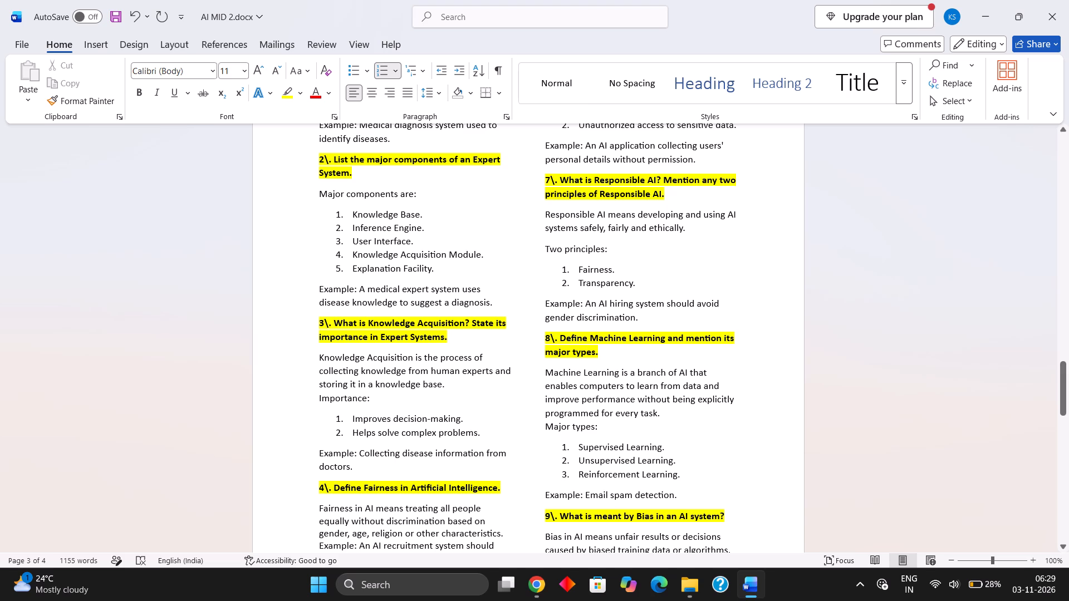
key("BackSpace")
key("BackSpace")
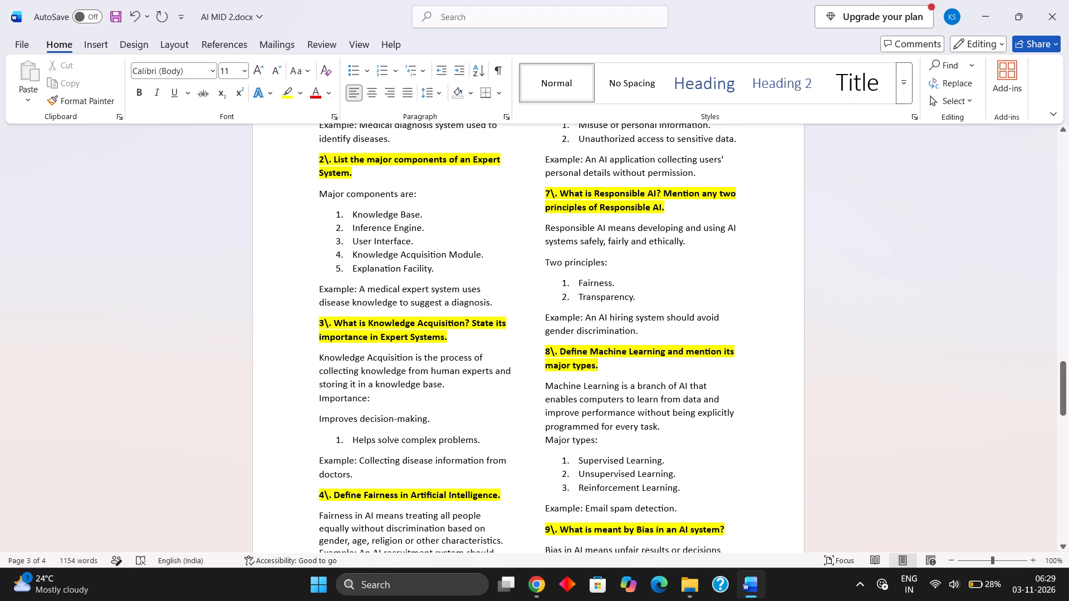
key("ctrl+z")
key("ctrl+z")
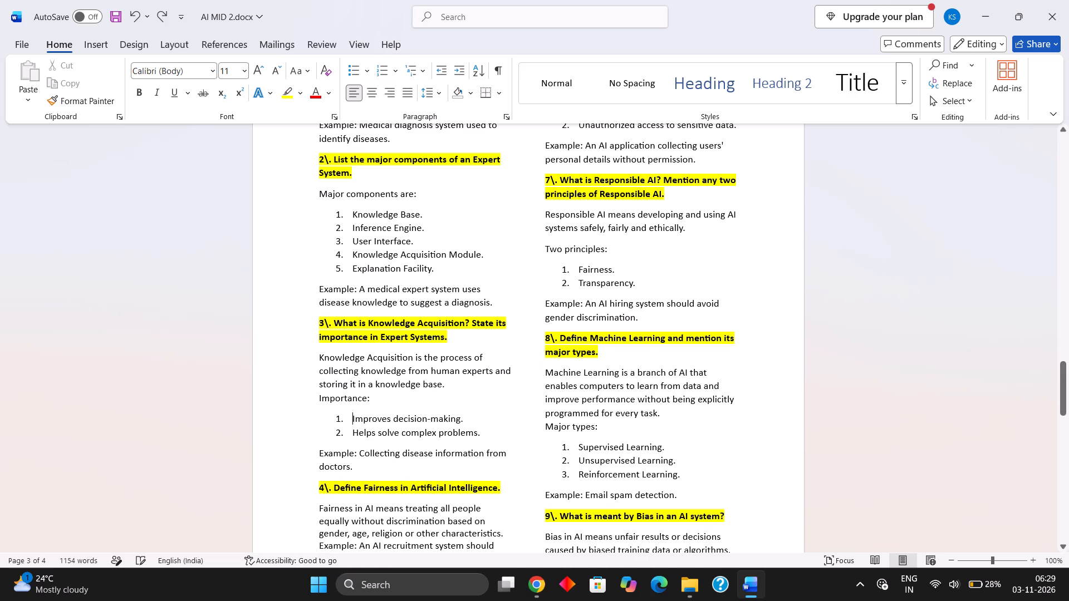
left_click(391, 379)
Remove the numbering from "Builds user trust." in question 5 and join it after "Importance:", adding spaces until it wraps onto its own line.
scroll(399, 386, "up", 4)
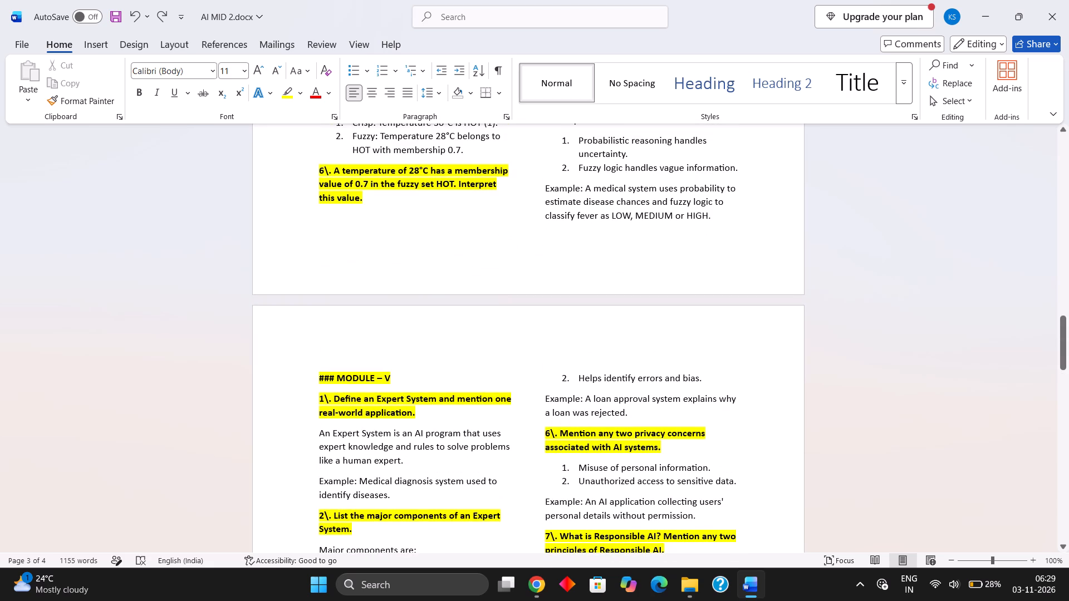
scroll(572, 438, "up", 2)
scroll(572, 438, "down", 9)
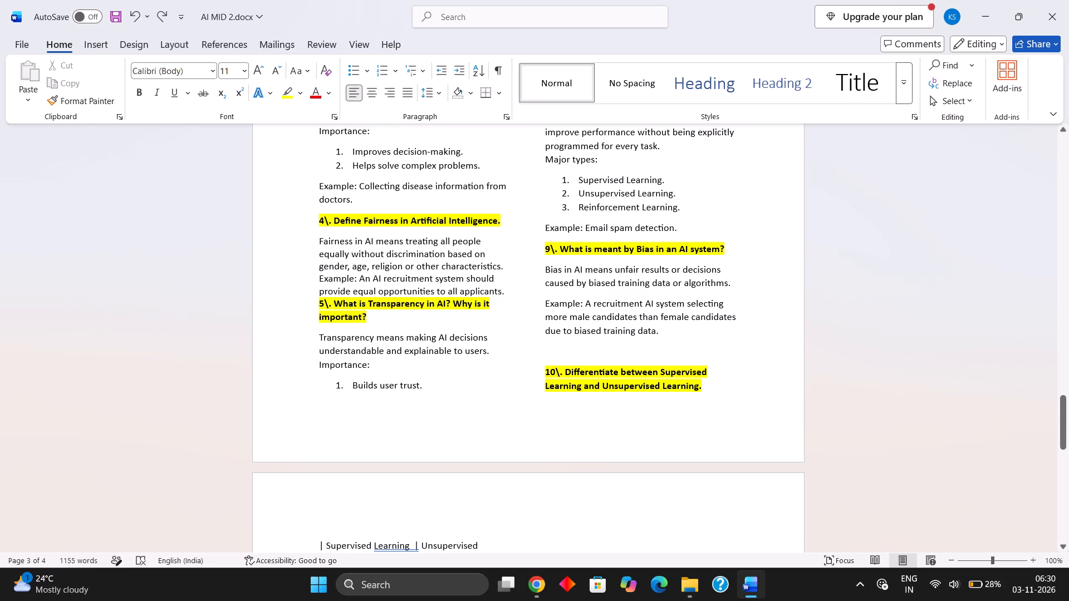
scroll(353, 348, "up", 1)
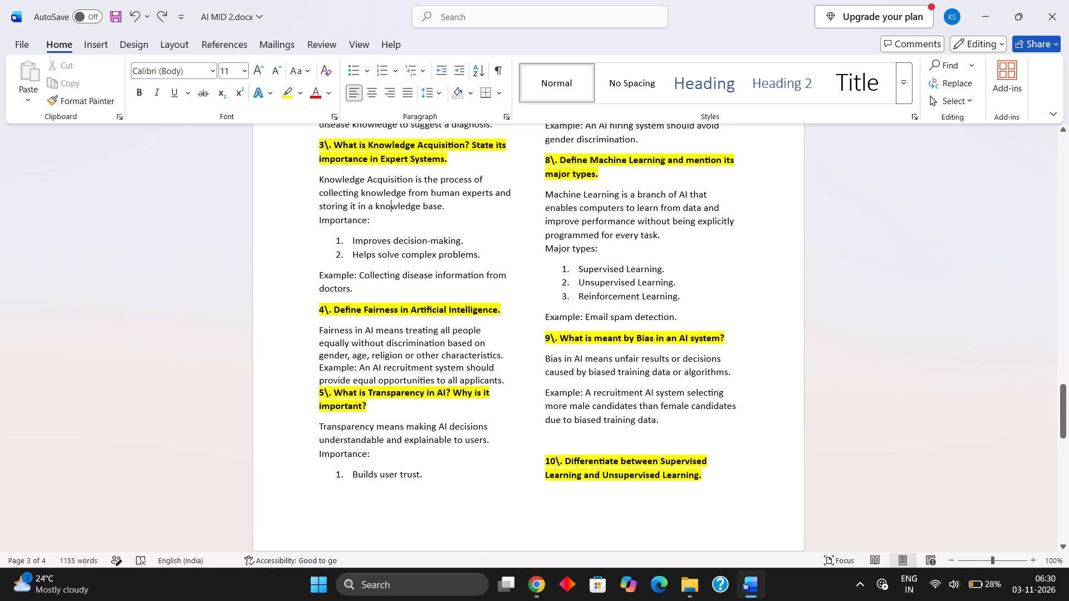
scroll(391, 464, "up", 2)
scroll(391, 464, "down", 5)
scroll(391, 464, "up", 3)
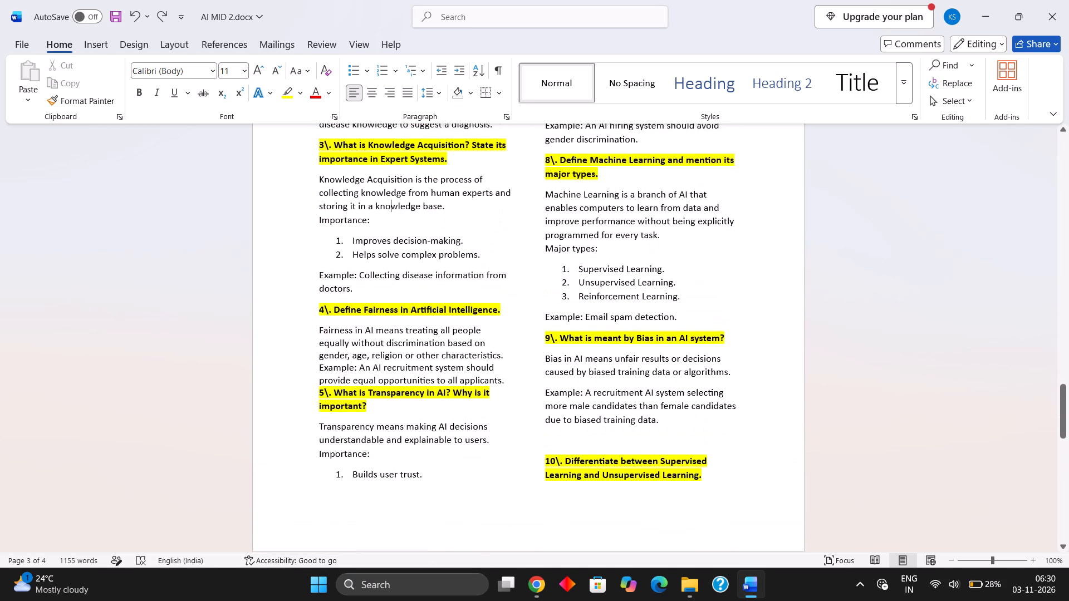
scroll(391, 464, "up", 4)
scroll(391, 464, "down", 5)
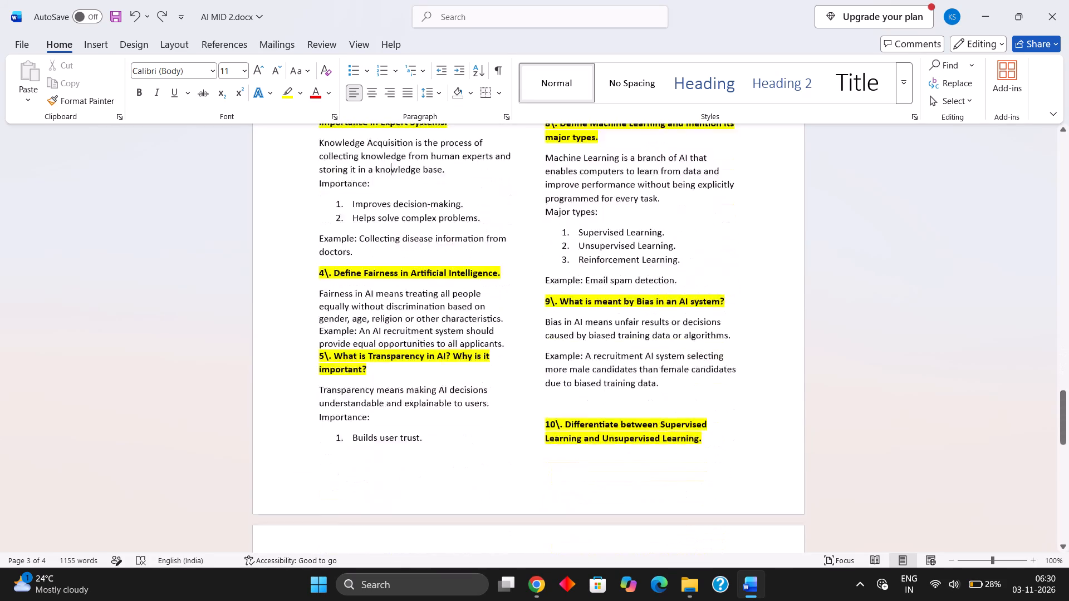
scroll(389, 471, "down", 1)
left_click_drag(351, 298, 307, 293)
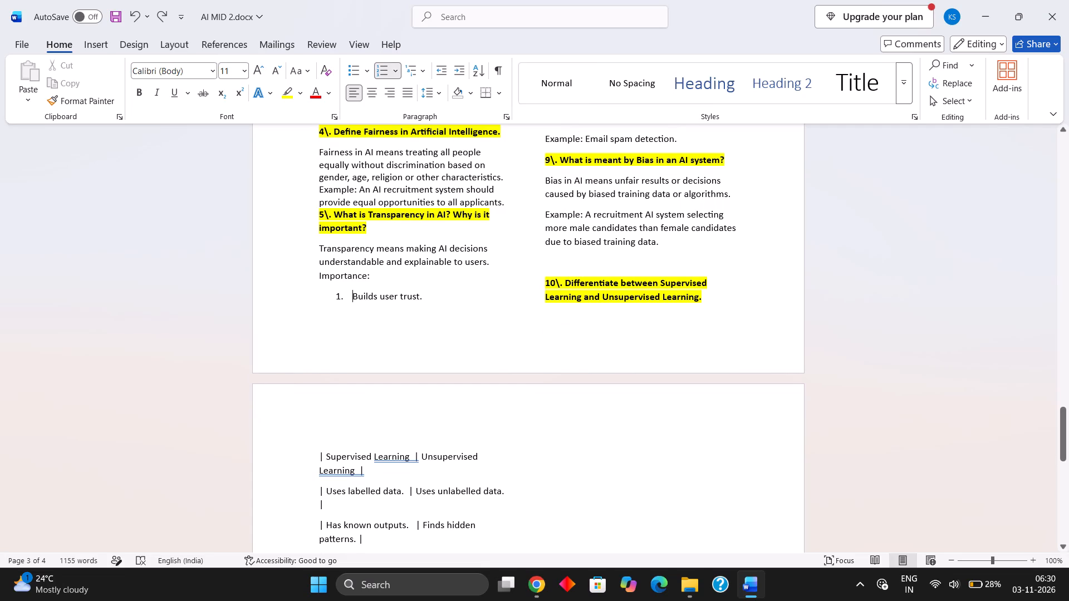
key("BackSpace")
key("BackSpace")
key("BackSpace")
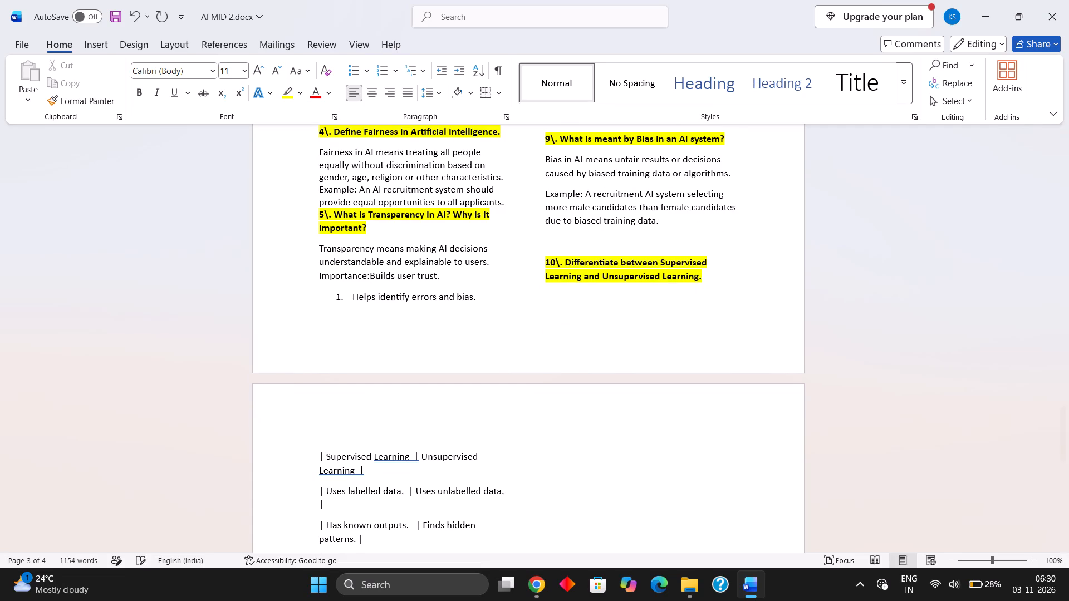
key("space")
key("space")
key("space")
key("space")
key("space")
key("space")
key("space")
key("space")
key("space")
key("space")
key("space")
key("space")
key("space")
key("space")
key("space")
key("space")
key("space")
key("space")
key("space")
key("space")
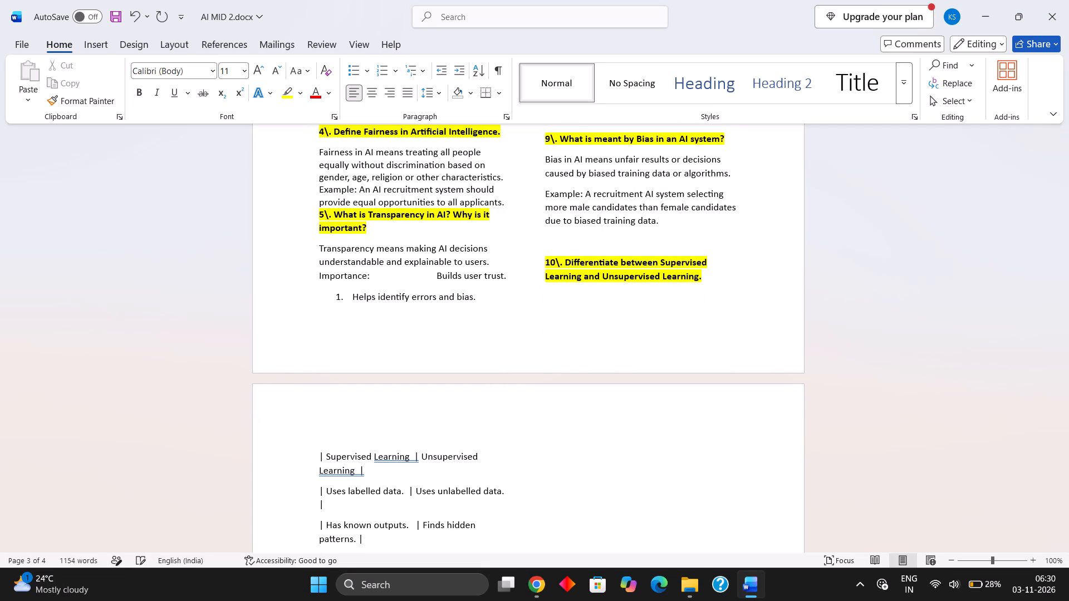
key("space")
key("space")
key("space")
key("space")
key("space")
key("space")
key("space")
key("space")
key("space")
key("space")
key("space")
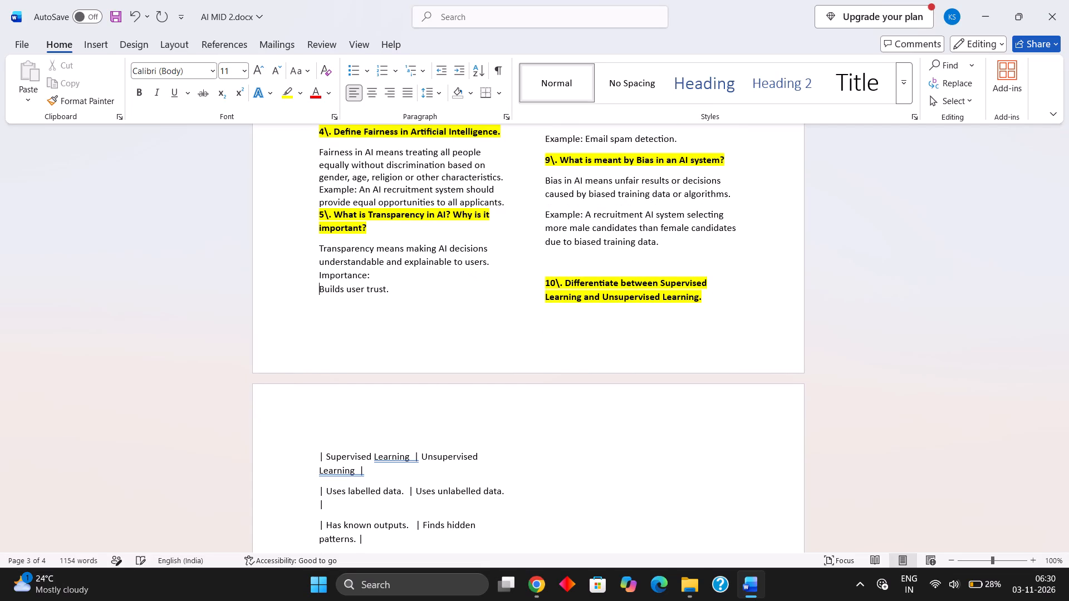
Remove the numbering from "Helps identify errors and bias." and join it to "Builds user trust.", separated by a comma and a space.
left_click(391, 288)
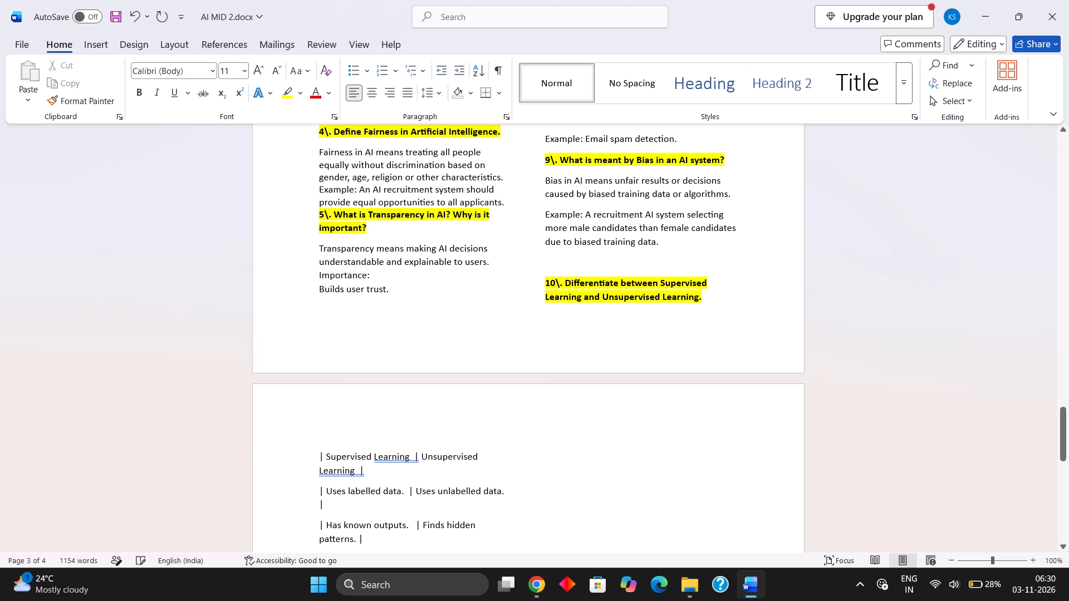
key("comma")
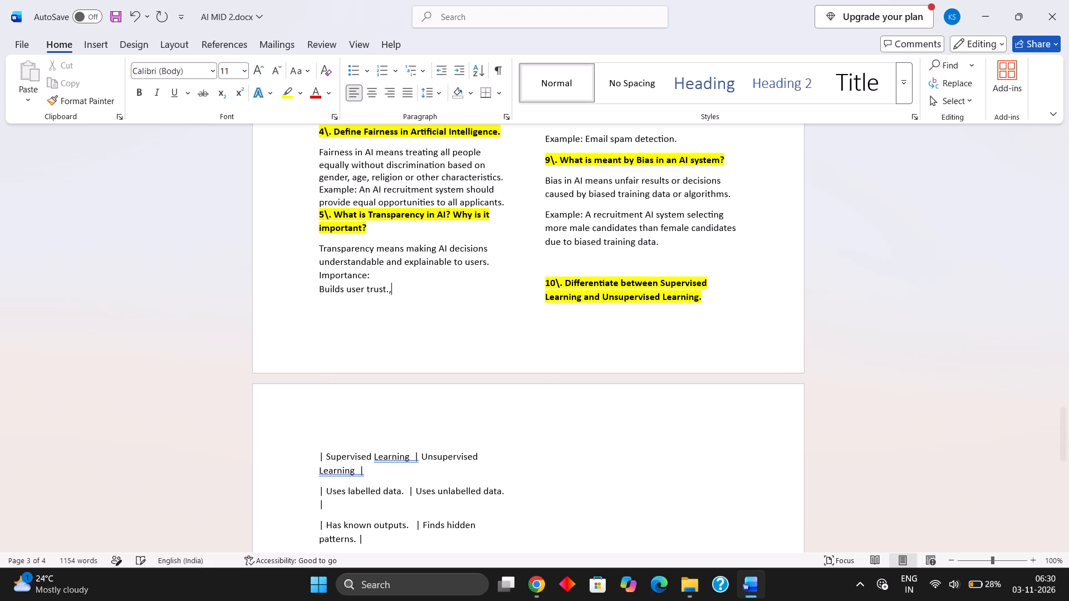
scroll(467, 326, "up", 7)
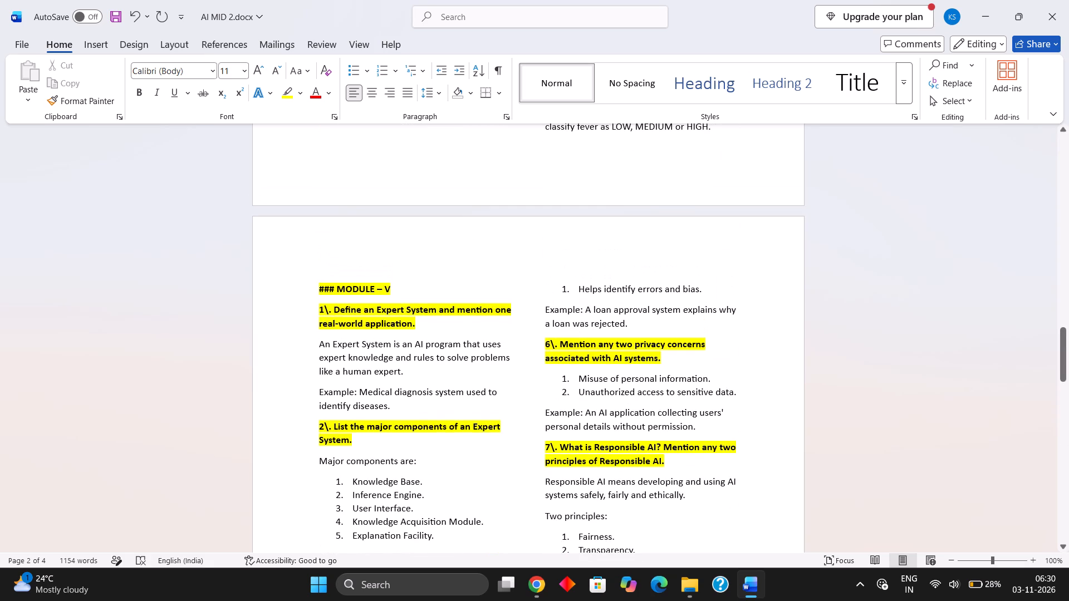
left_click_drag(579, 289, 538, 289)
key("BackSpace")
key("BackSpace")
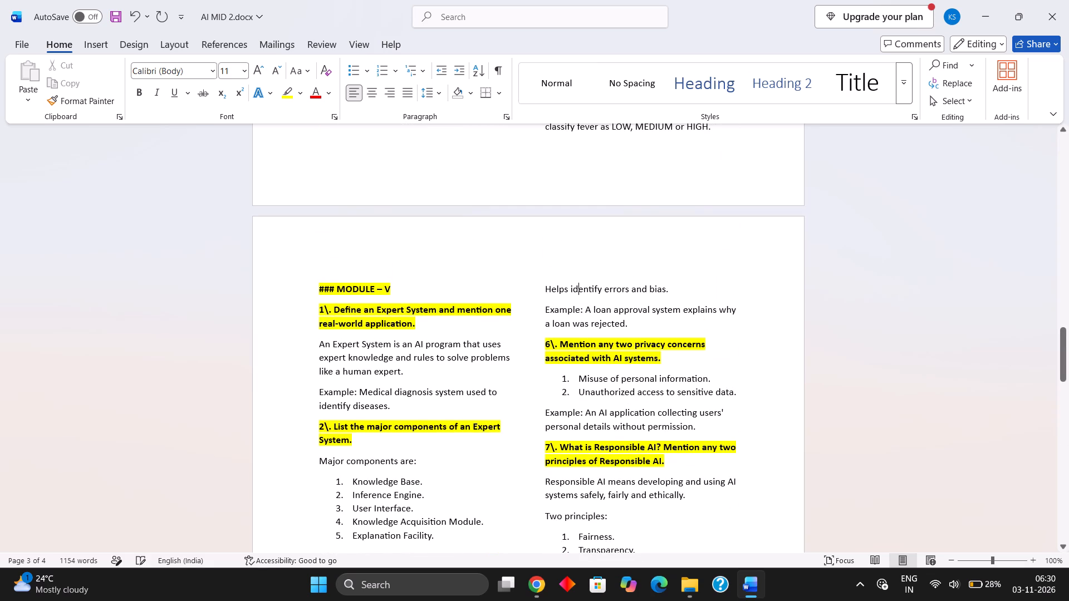
key("BackSpace")
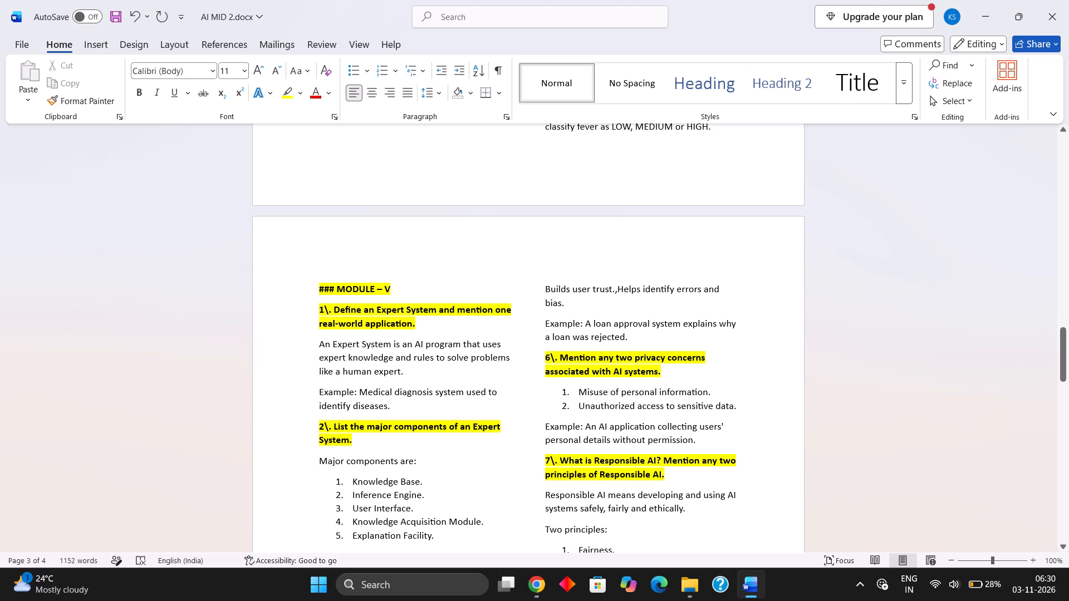
key("space")
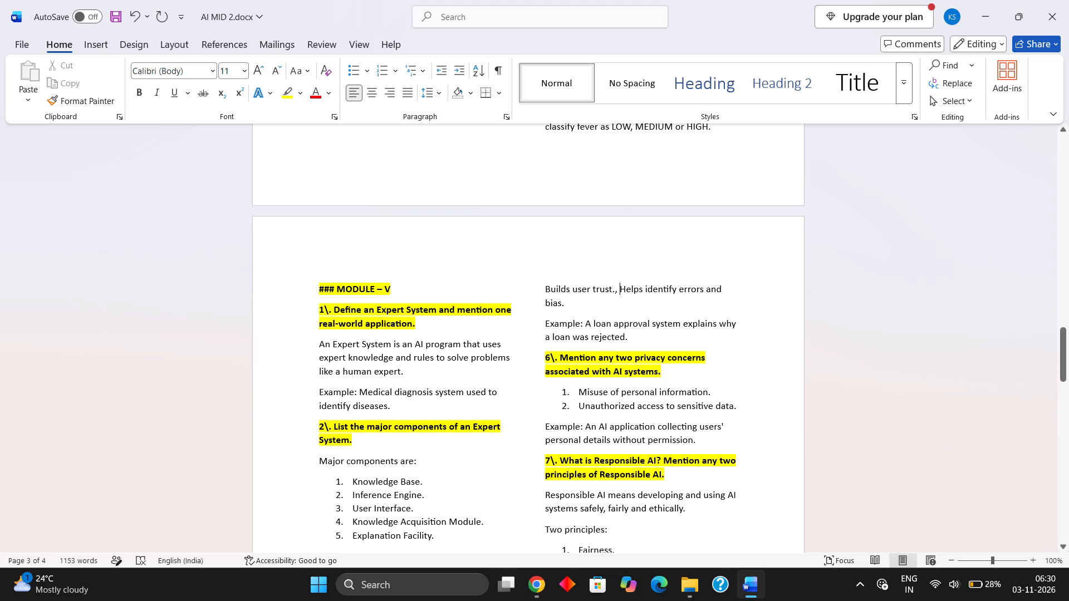
Remove the full stop before the comma after "Builds user trust" in question 5.
left_click(616, 292)
key("BackSpace")
Join the loan approval example in question 5 to the preceding line, adding spaces until it wraps onto its own line.
scroll(576, 318, "down", 1)
left_click(541, 234)
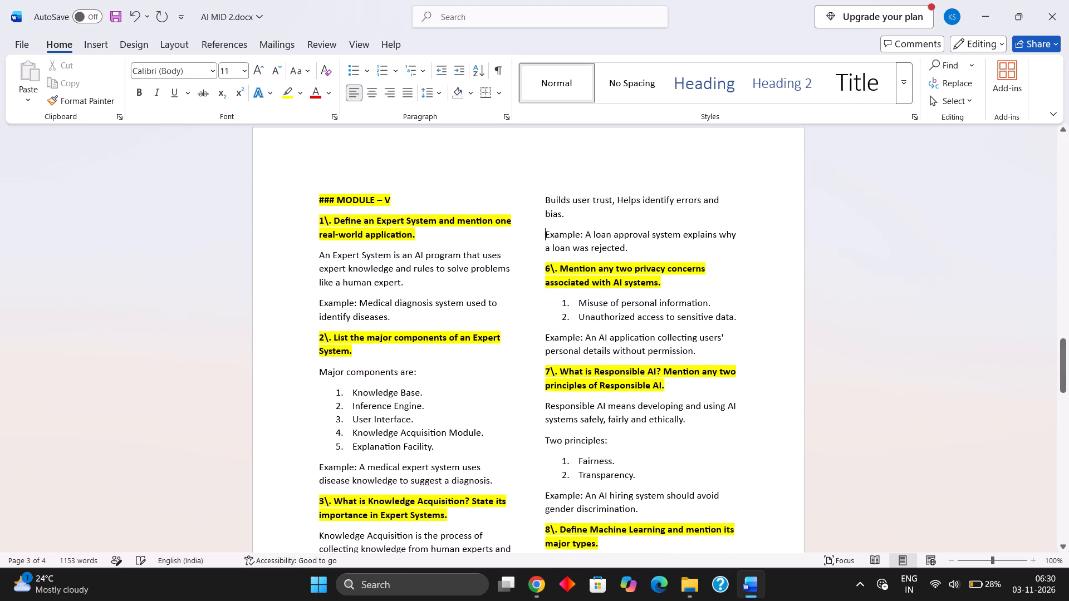
key("BackSpace")
key("space")
key("space")
key("space")
key("space")
key("space")
key("space")
key("space")
key("space")
key("space")
key("space")
key("space")
key("space")
key("space")
key("space")
key("space")
key("space")
key("space")
key("space")
key("space")
key("space")
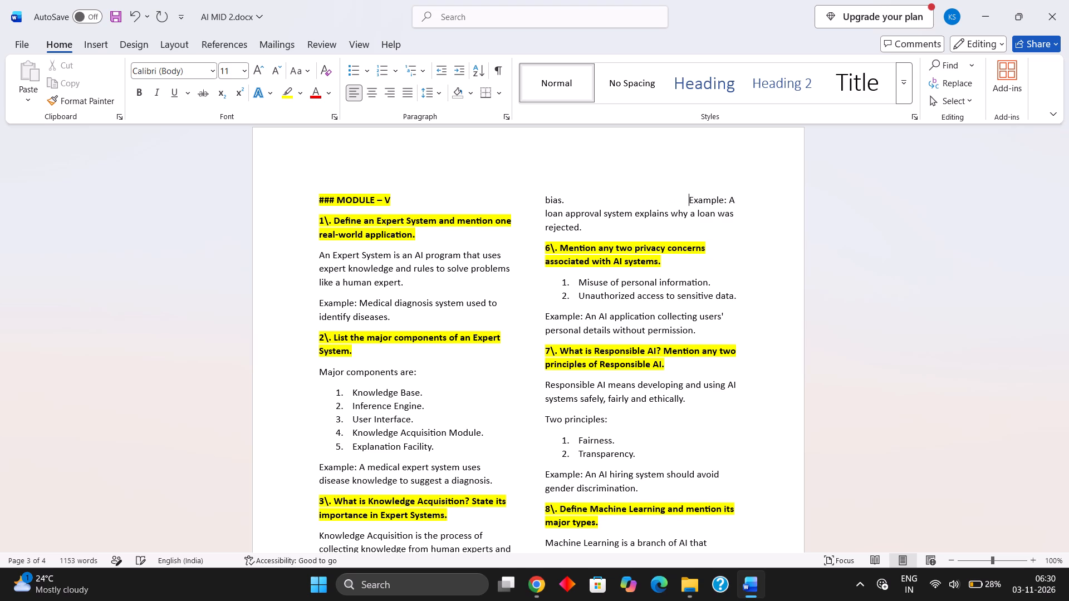
key("space")
key("space")
Join "Major components are:" to the question 2 heading, adding spaces until it wraps onto its own line without the paragraph gap.
scroll(576, 232, "down", 2)
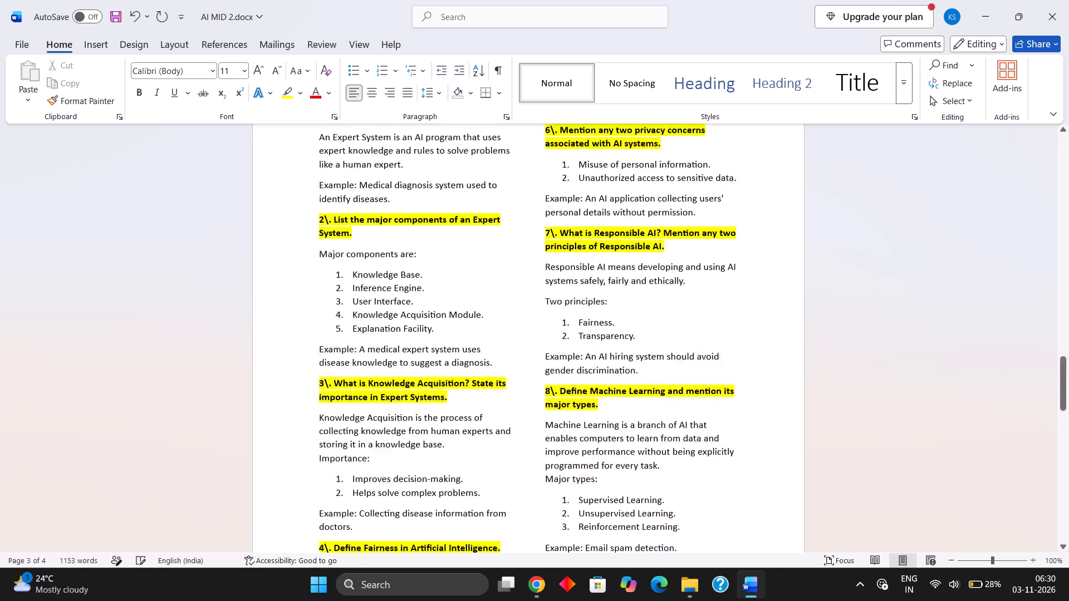
scroll(576, 232, "down", 4)
scroll(435, 339, "up", 1)
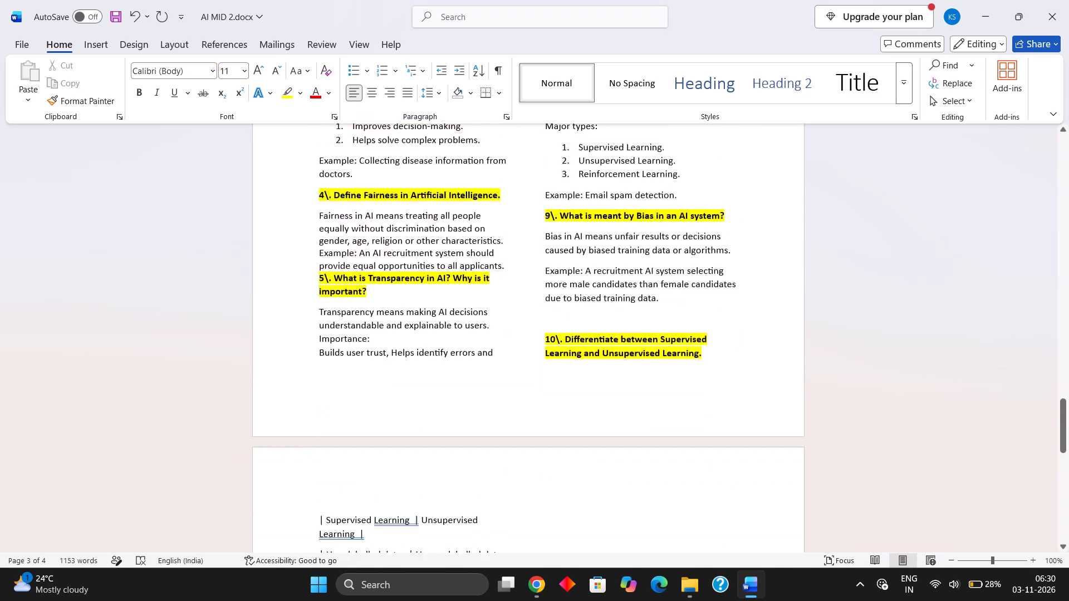
scroll(435, 339, "up", 3)
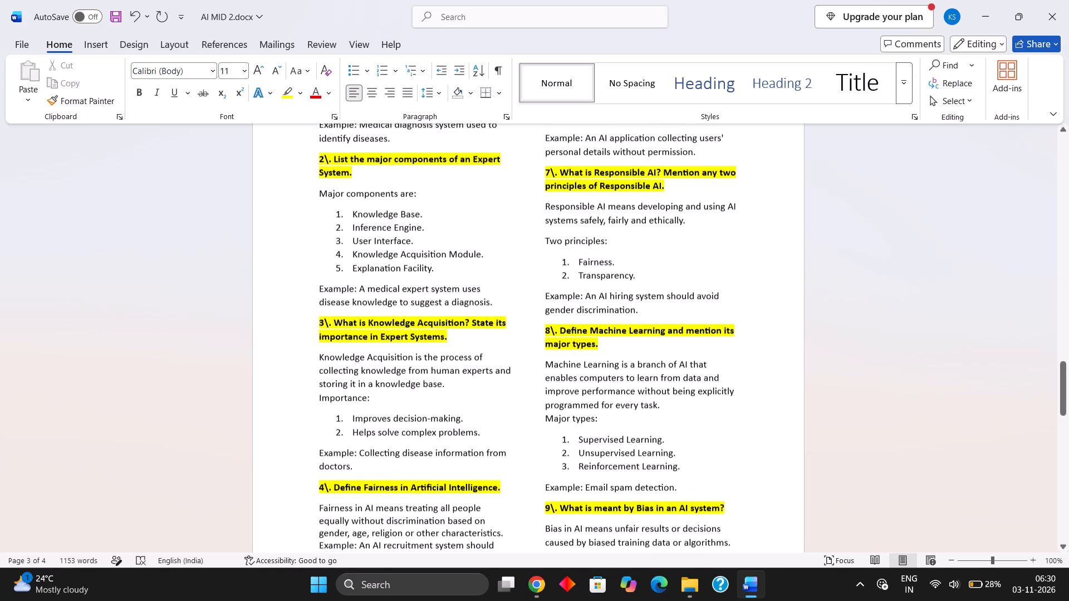
scroll(365, 391, "up", 2)
left_click(317, 372)
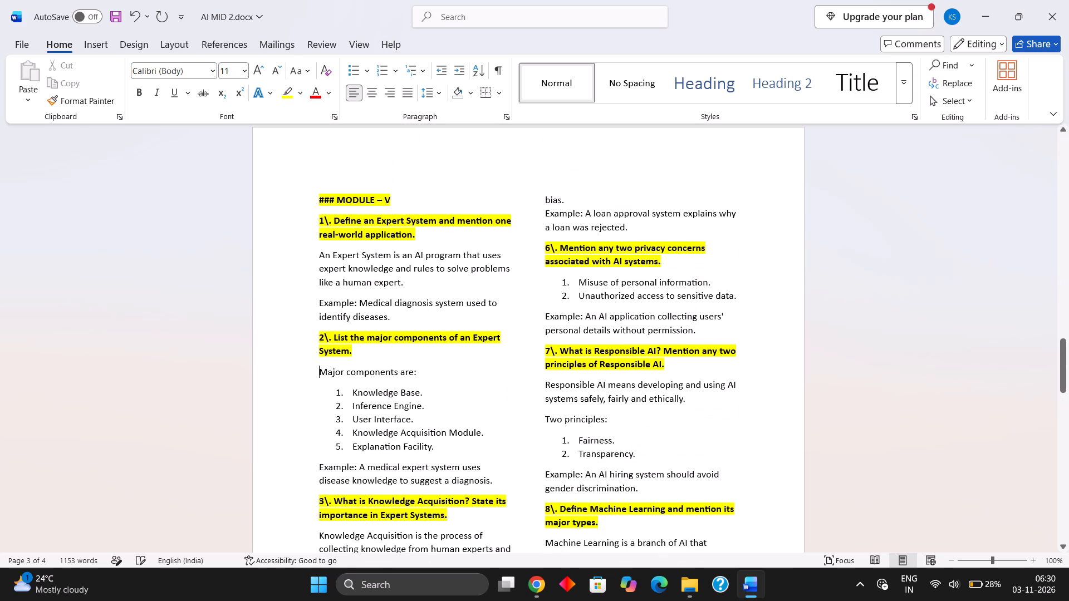
key("BackSpace")
key("space")
key("space")
key("space")
key("space")
key("space")
key("space")
key("space")
key("space")
key("space")
key("space")
key("space")
key("space")
key("space")
key("space")
key("space")
key("space")
key("space")
key("space")
key("space")
key("space")
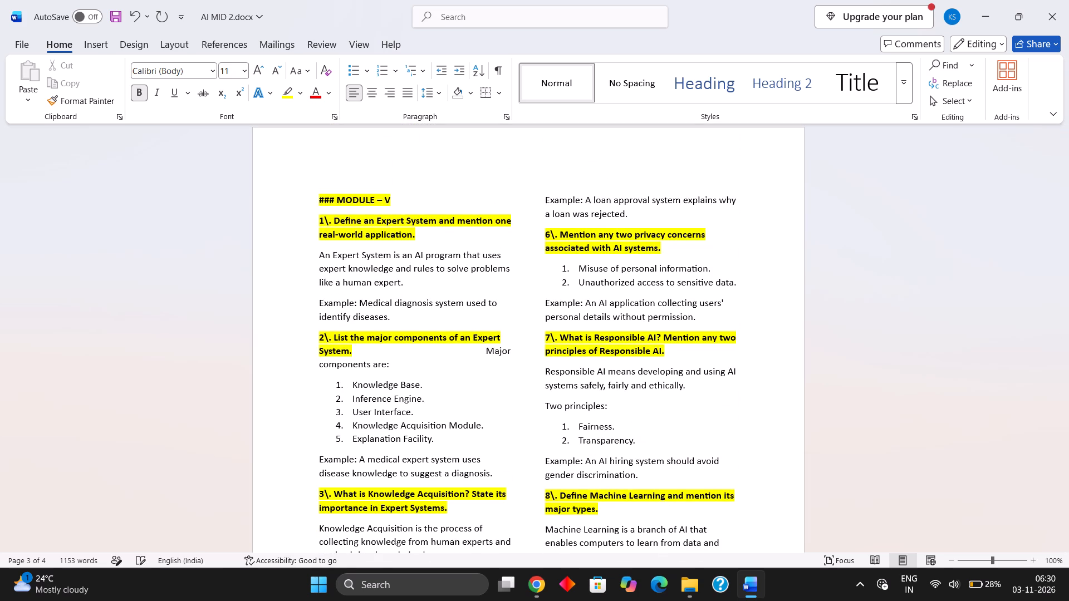
Delete the "###" markdown symbols in front of the MODULE – V heading.
scroll(431, 401, "down", 2)
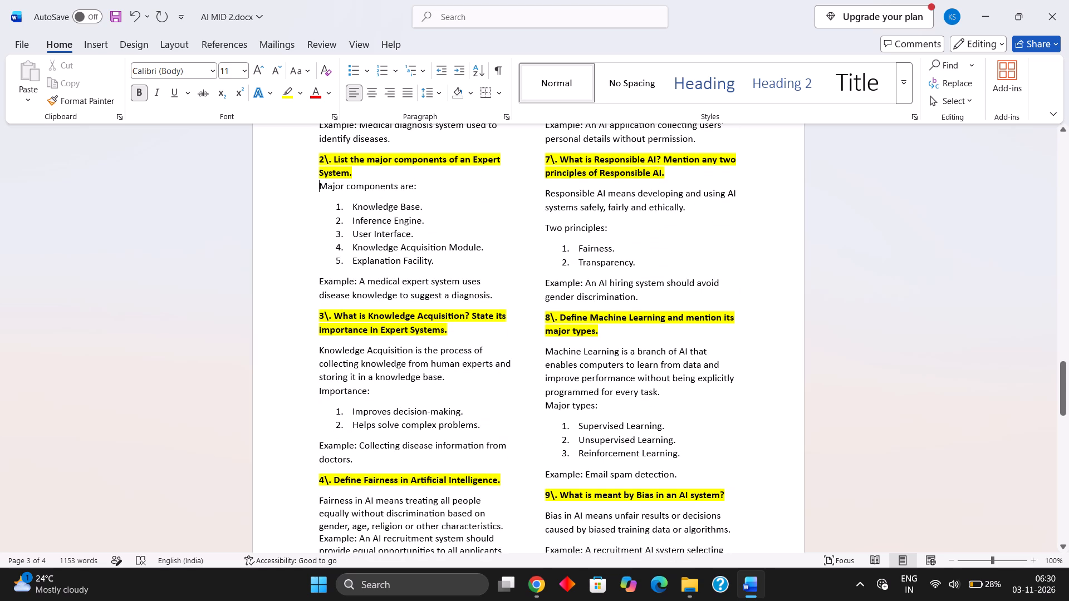
scroll(358, 228, "up", 3)
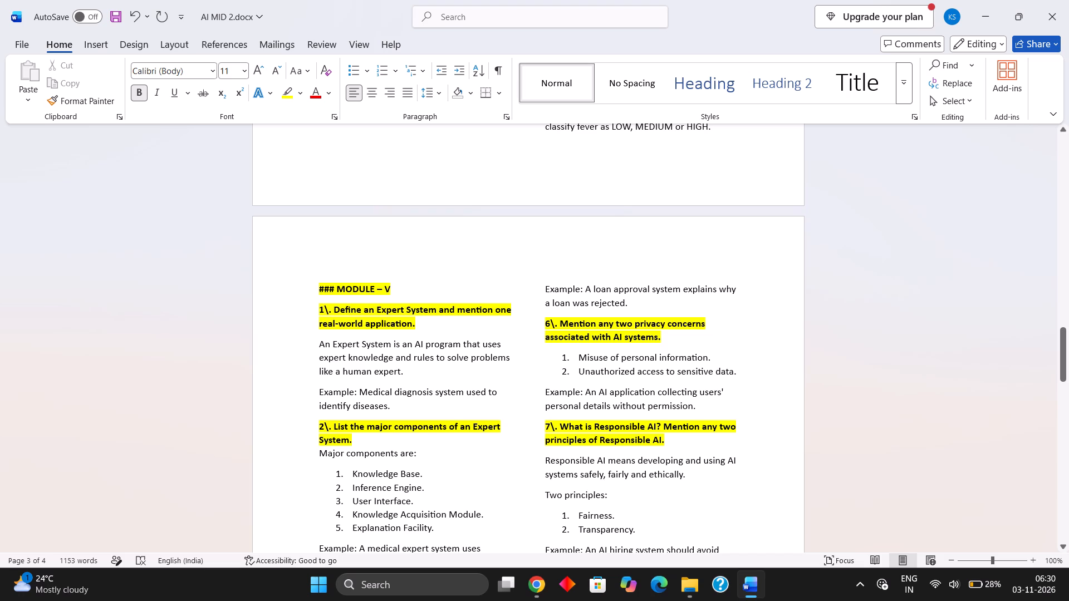
left_click_drag(339, 289, 299, 290)
key("BackSpace")
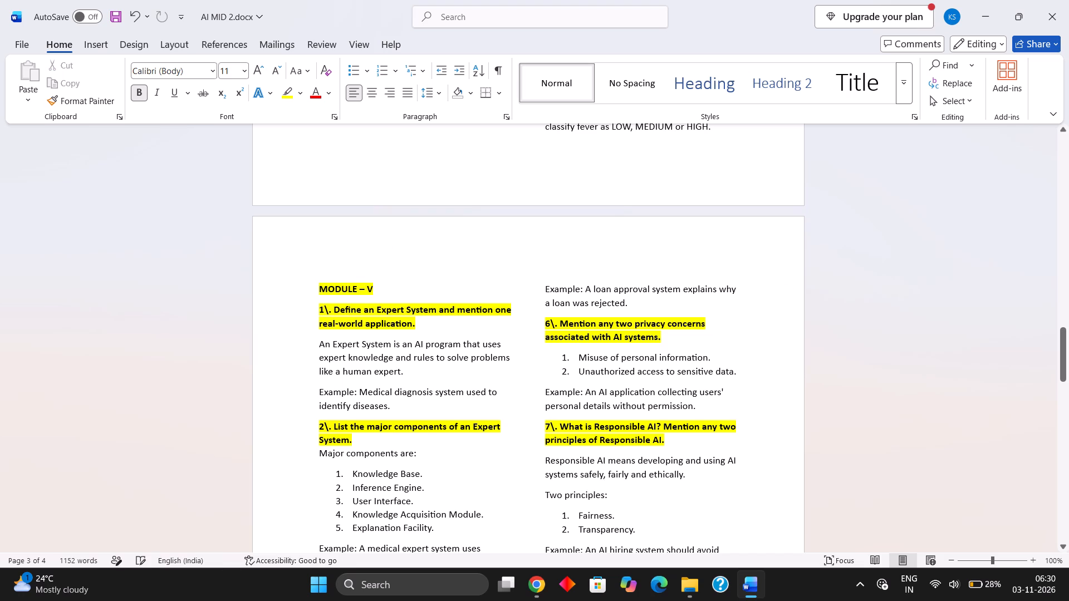
left_click(428, 294)
Review the Module V answers and the end of the preceding module for remaining spacing and formatting issues.
scroll(465, 302, "down", 1)
scroll(553, 318, "down", 2)
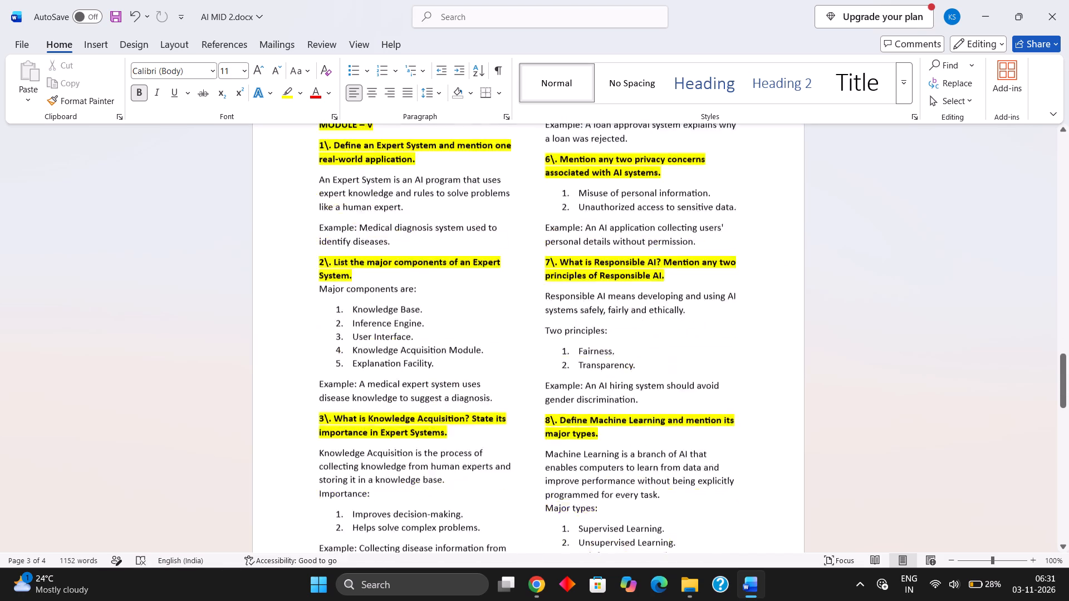
scroll(553, 318, "down", 7)
scroll(553, 318, "up", 3)
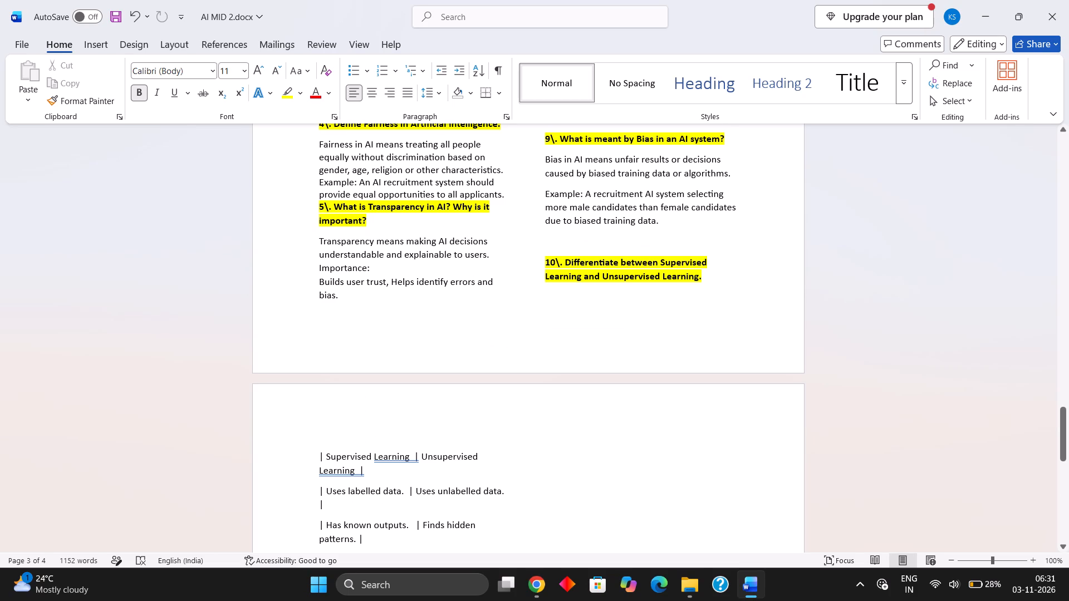
scroll(456, 354, "up", 2)
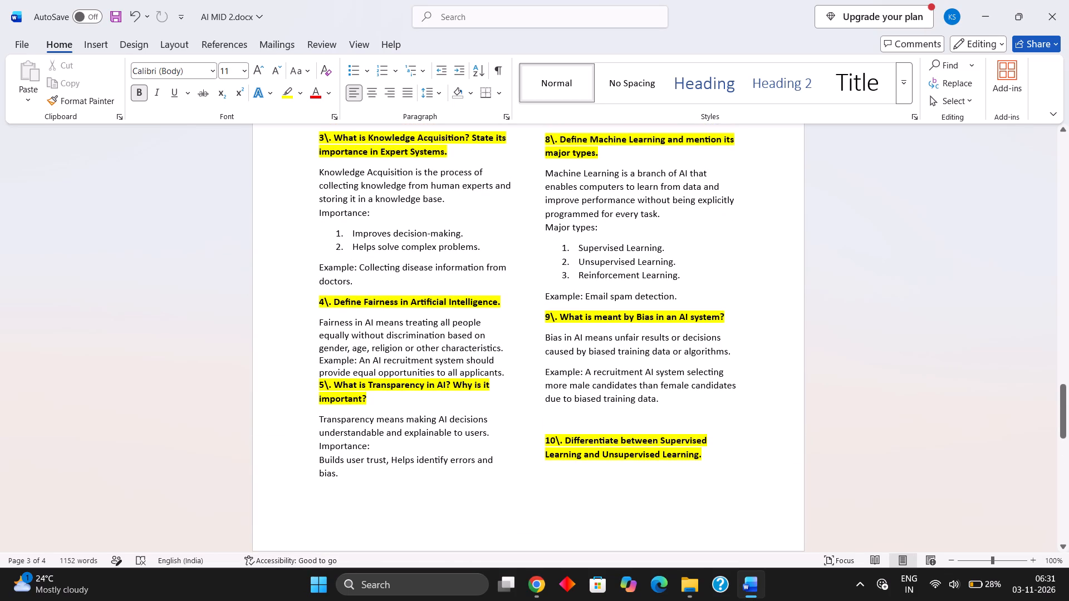
scroll(495, 359, "up", 2)
scroll(577, 370, "up", 1)
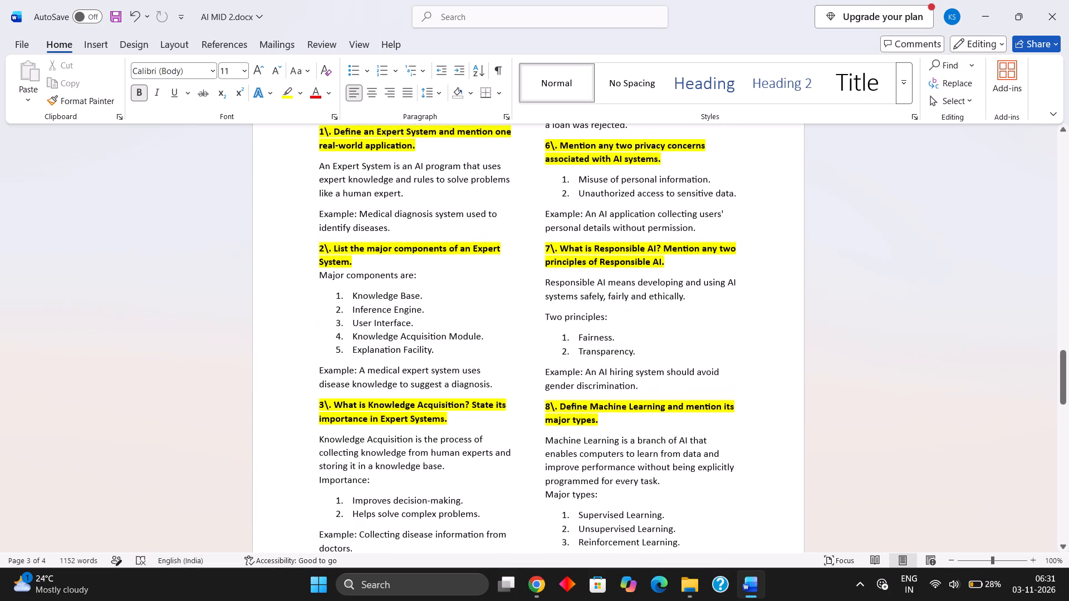
scroll(577, 370, "up", 2)
scroll(365, 336, "up", 4)
scroll(365, 336, "down", 2)
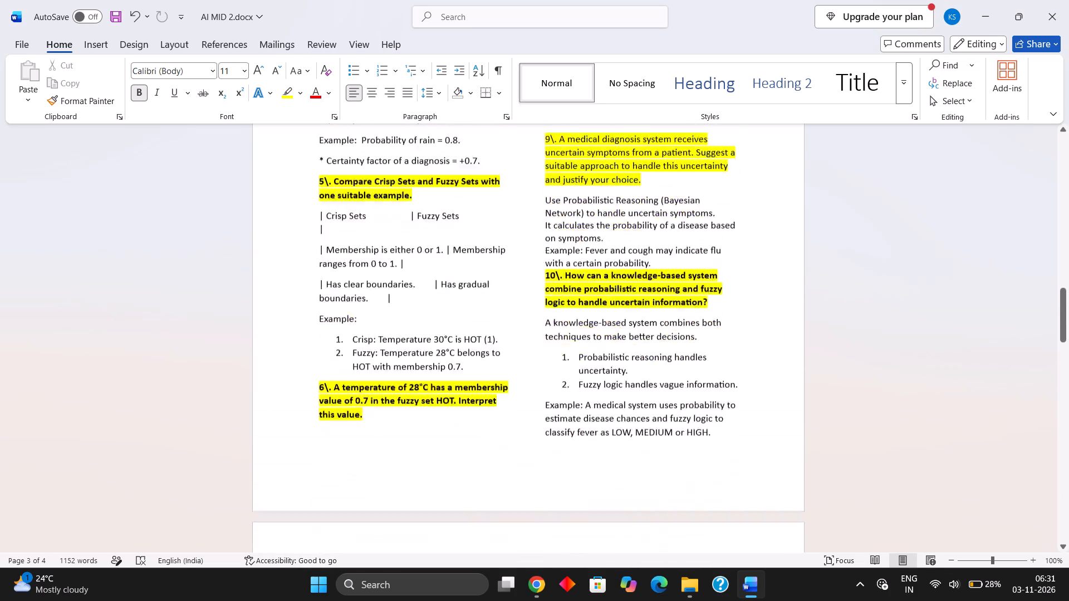
scroll(366, 336, "down", 6)
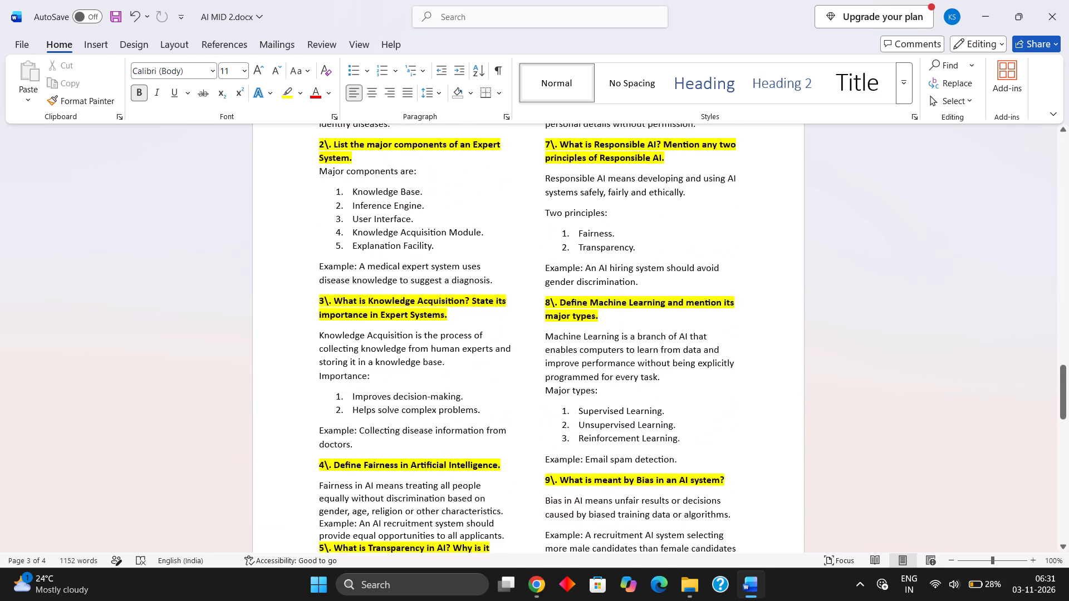
scroll(366, 312, "up", 3)
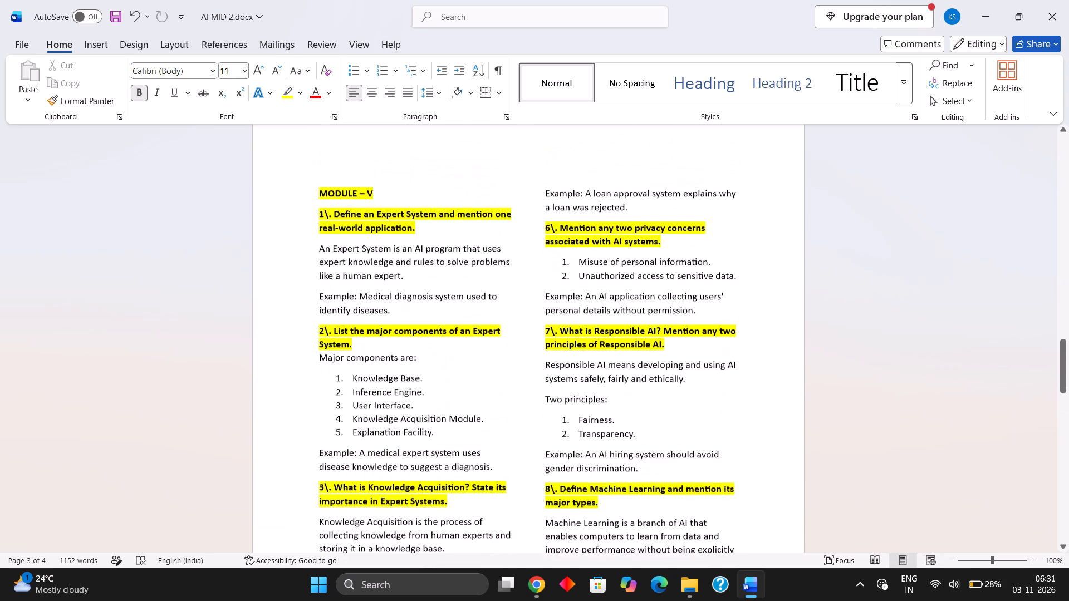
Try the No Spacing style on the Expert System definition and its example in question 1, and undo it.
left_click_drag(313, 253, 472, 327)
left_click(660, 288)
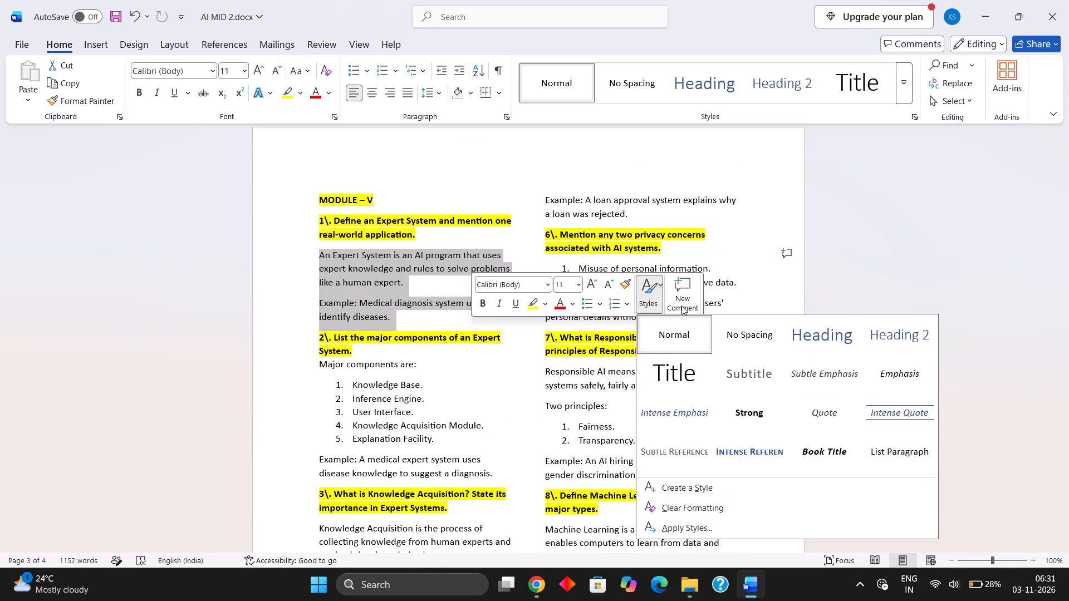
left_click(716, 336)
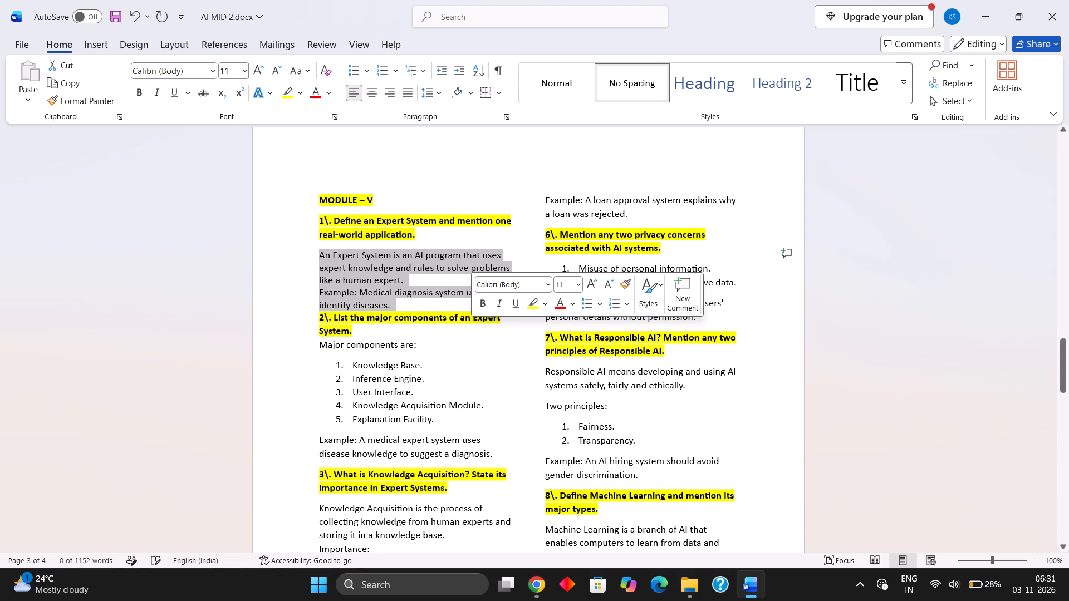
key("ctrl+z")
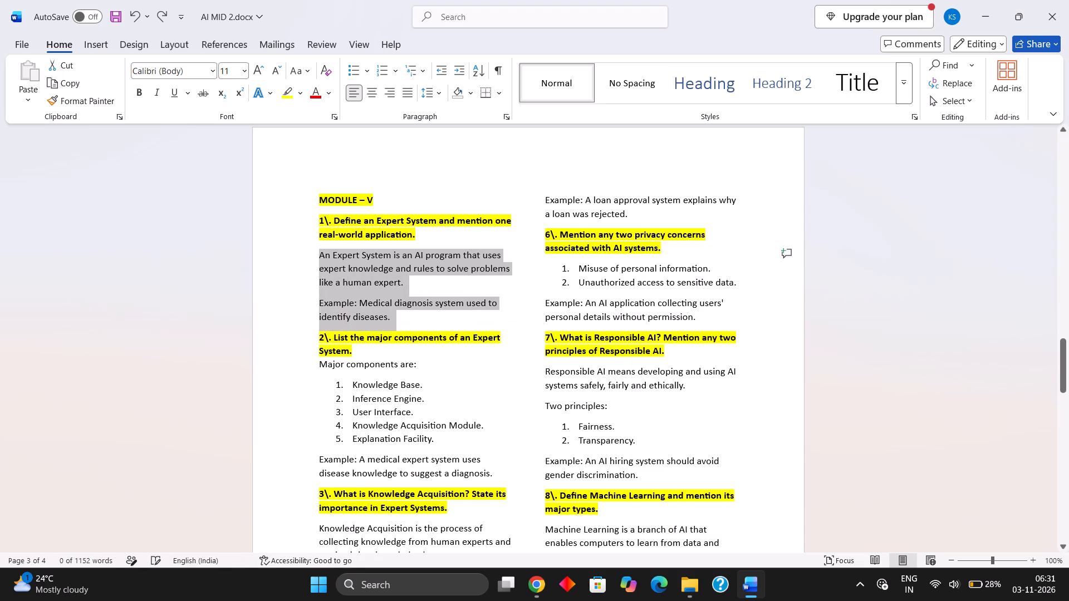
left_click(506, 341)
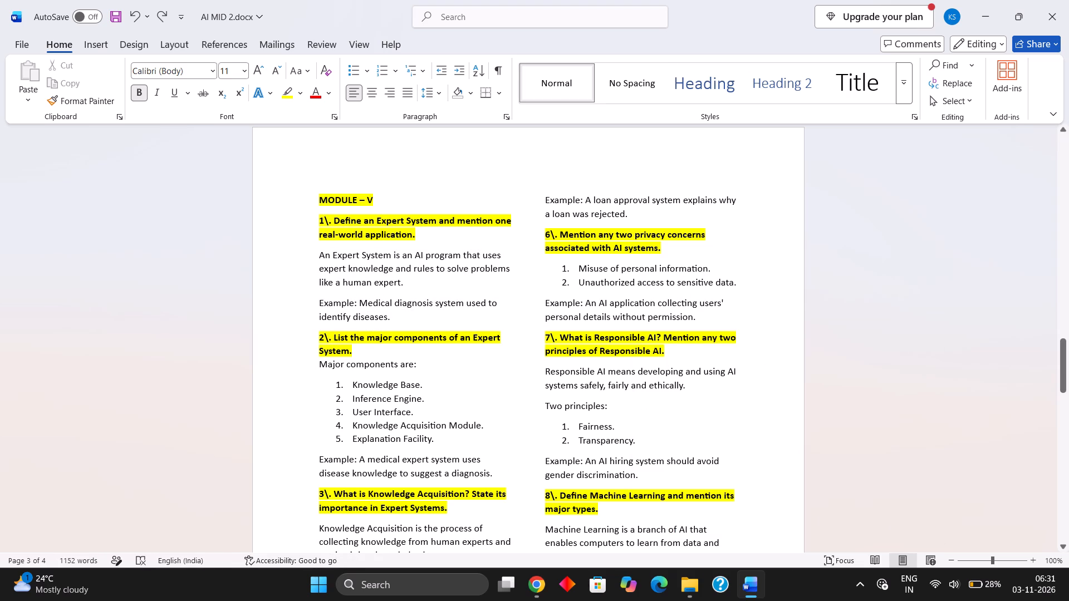
Remove the numbering from the five major components of an Expert System in question 2.
scroll(555, 315, "down", 1)
left_click(543, 321)
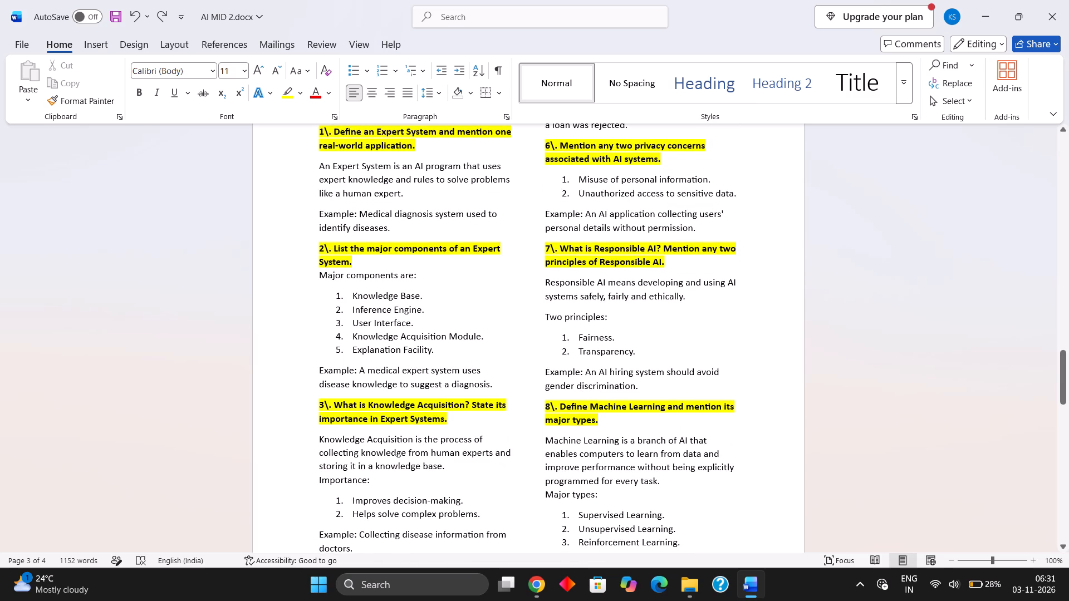
scroll(347, 343, "down", 1)
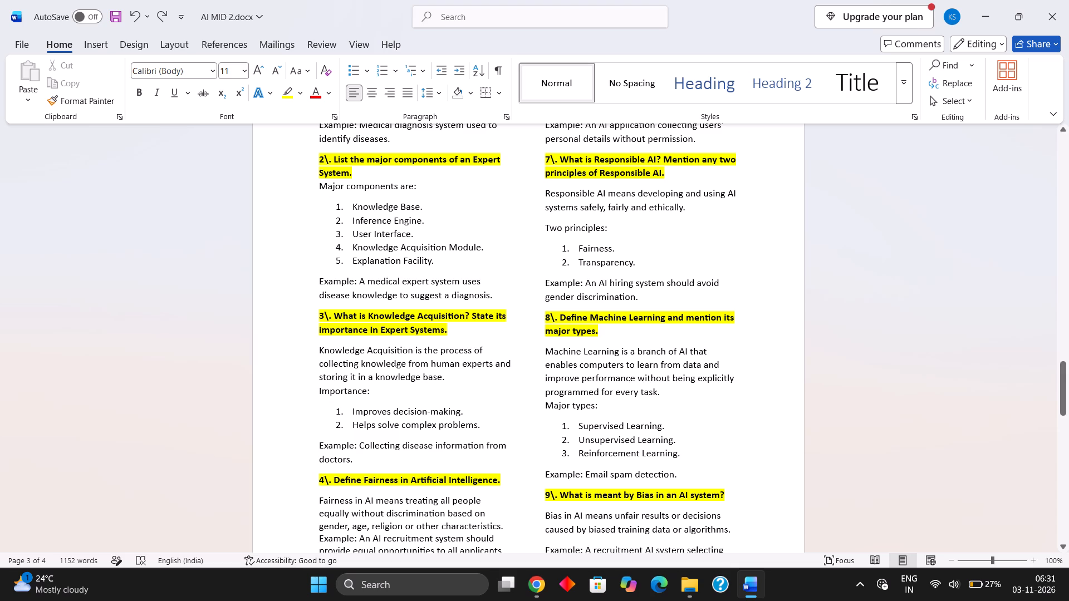
left_click_drag(352, 211, 288, 211)
left_click_drag(328, 209, 468, 260)
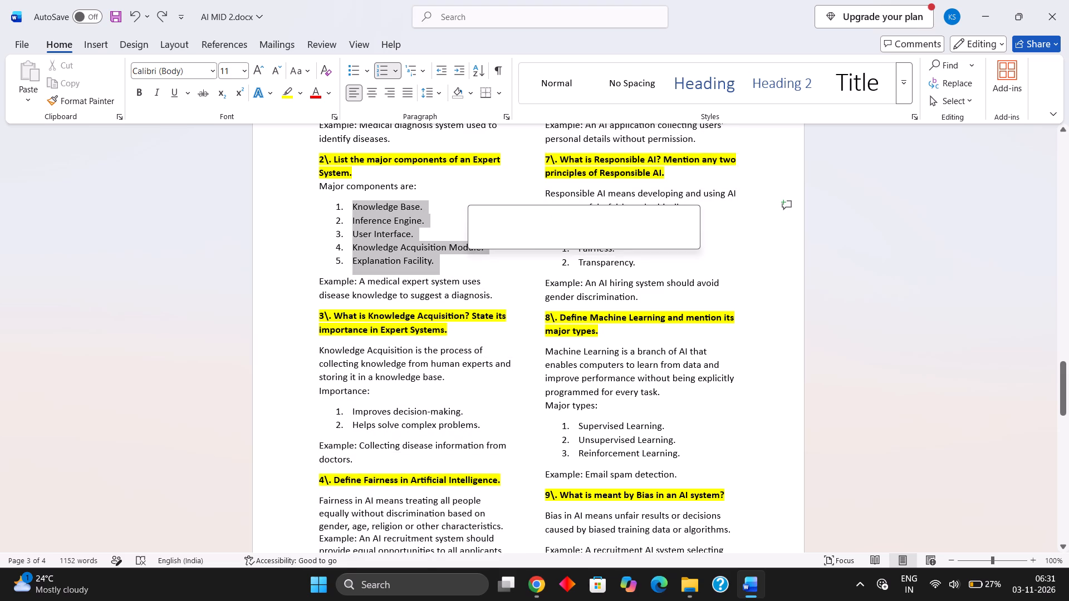
left_click(615, 235)
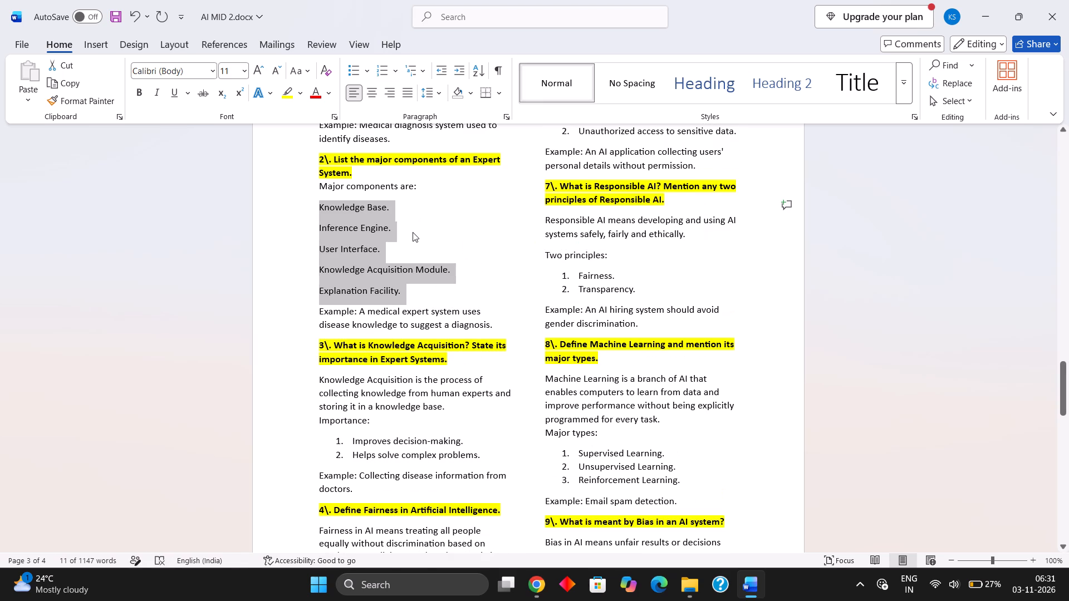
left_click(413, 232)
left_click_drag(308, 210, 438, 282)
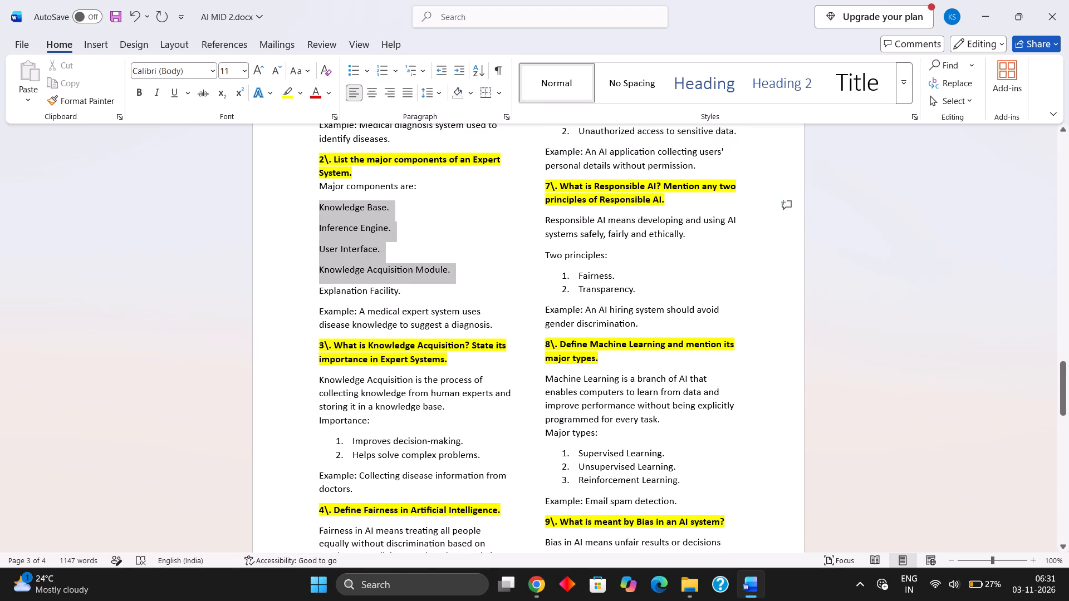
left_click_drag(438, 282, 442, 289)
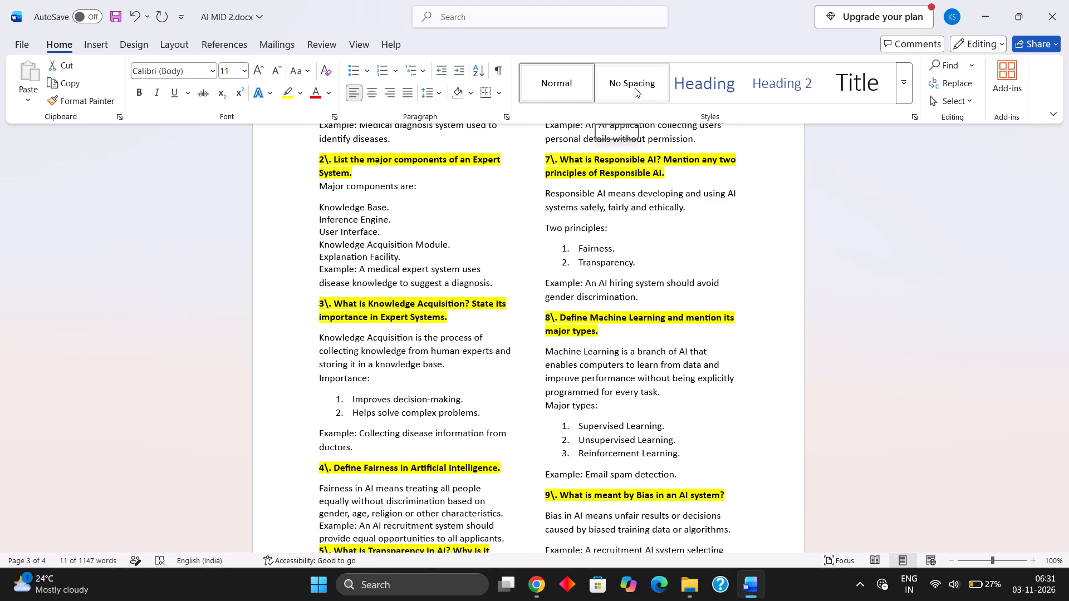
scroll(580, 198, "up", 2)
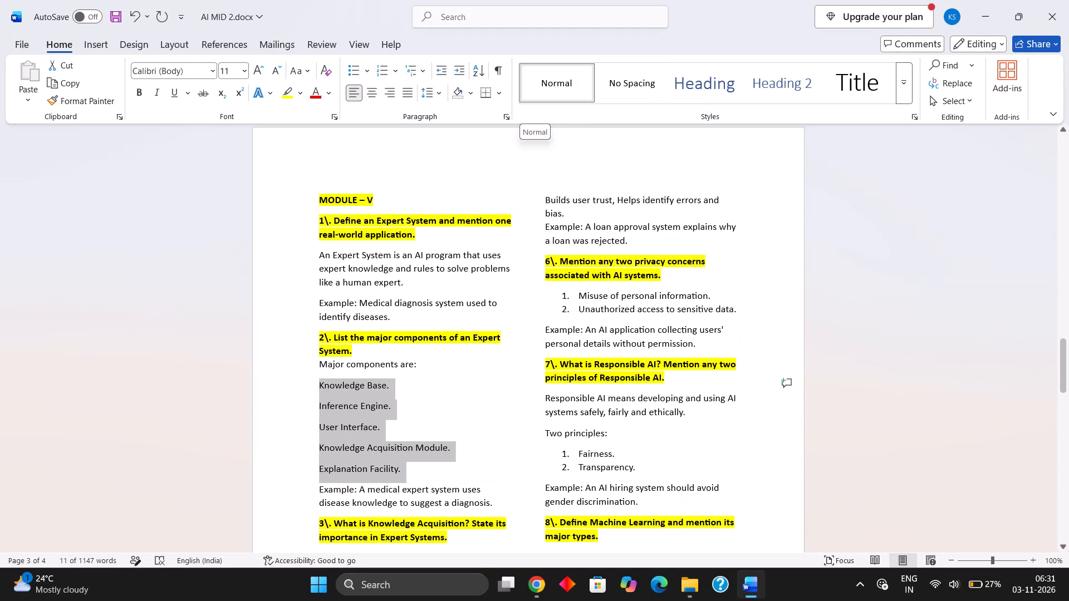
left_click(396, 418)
Join "Inference Engine." and "User Interface." onto the "Knowledge Base." line in question 2, each separated by a space.
left_click(389, 388)
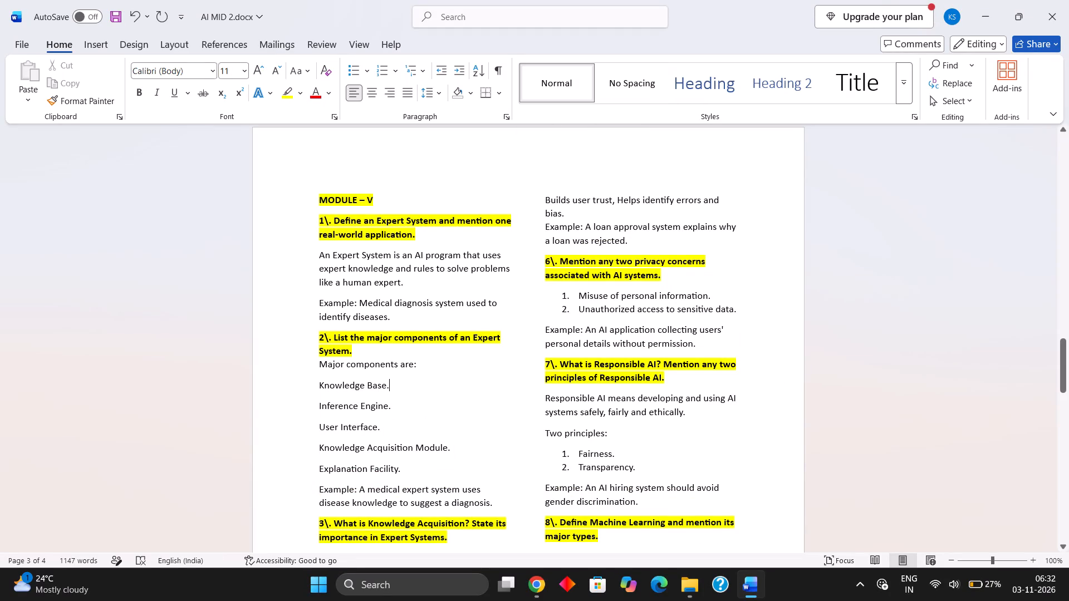
left_click(312, 384)
left_click(315, 408)
key("BackSpace")
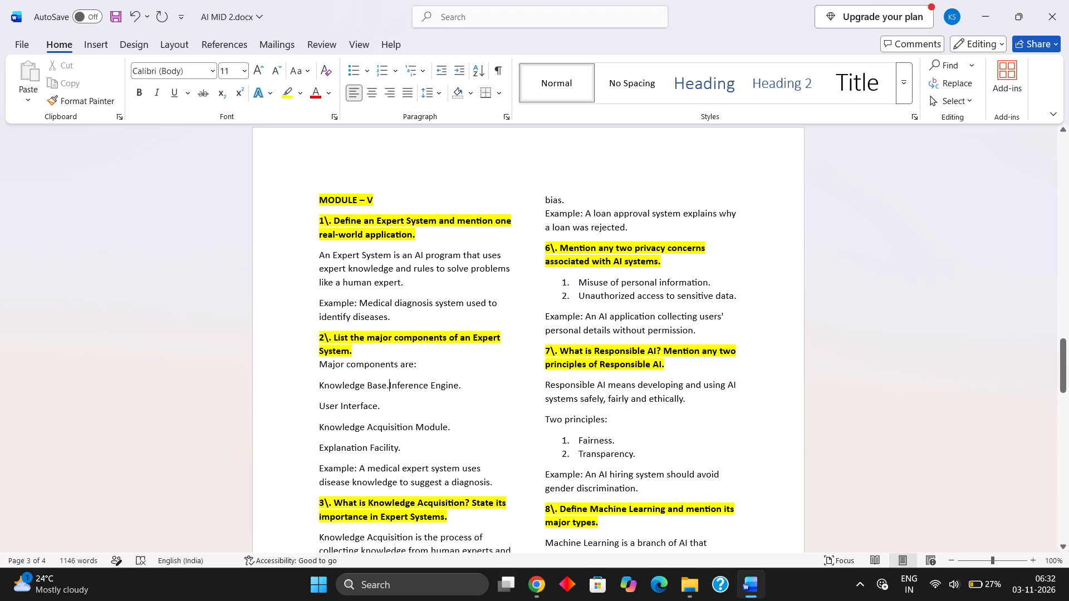
key("space")
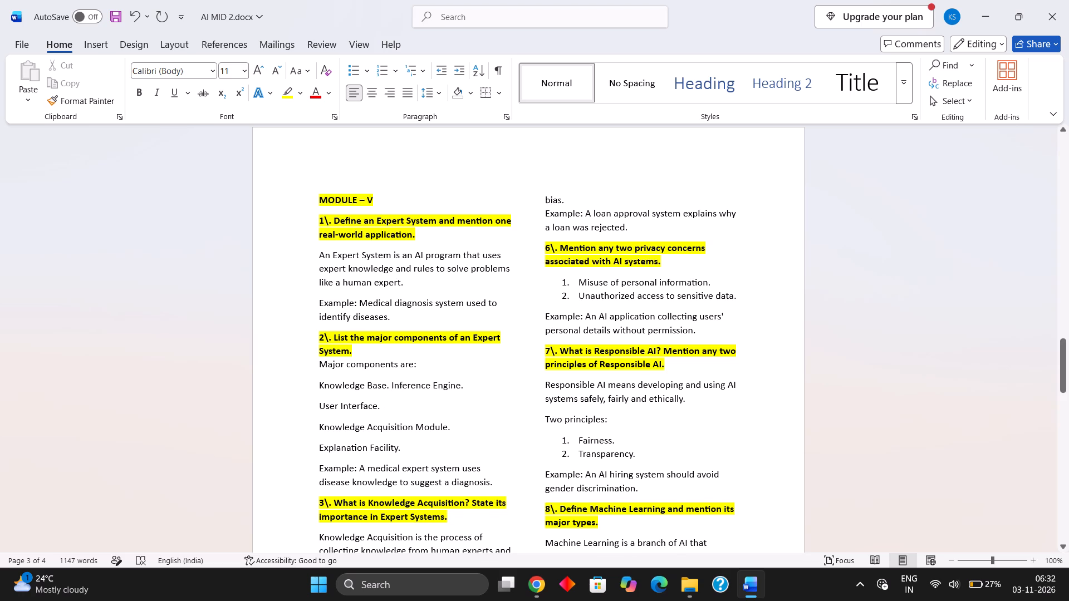
left_click(317, 406)
key("BackSpace")
key("space")
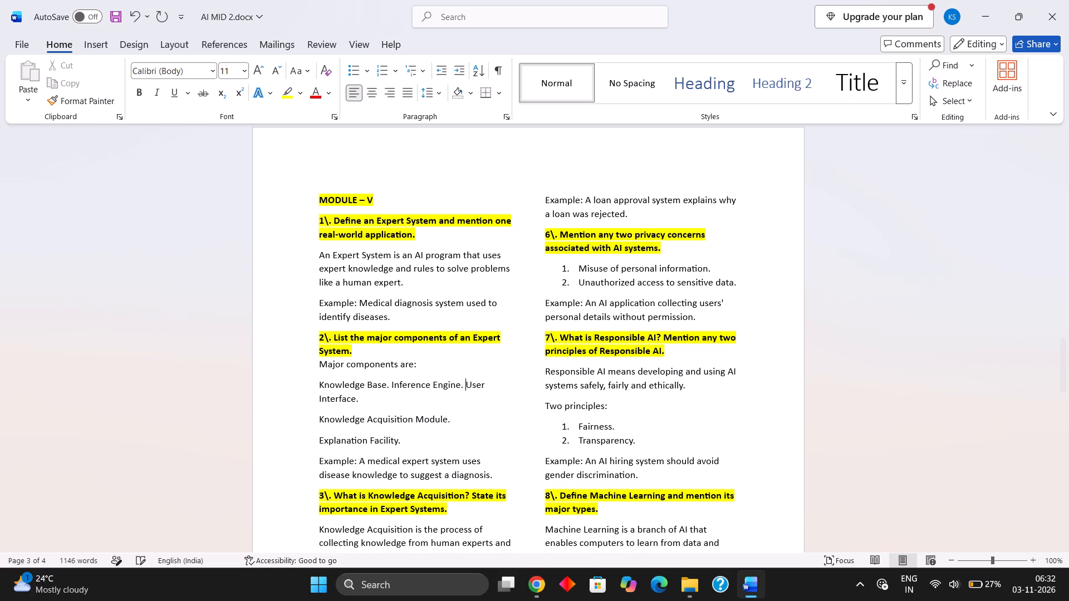
Join "Knowledge Acquisition Module." and "Explanation Facility." onto the components line in question 2, each separated by a space.
left_click(314, 420)
key("BackSpace")
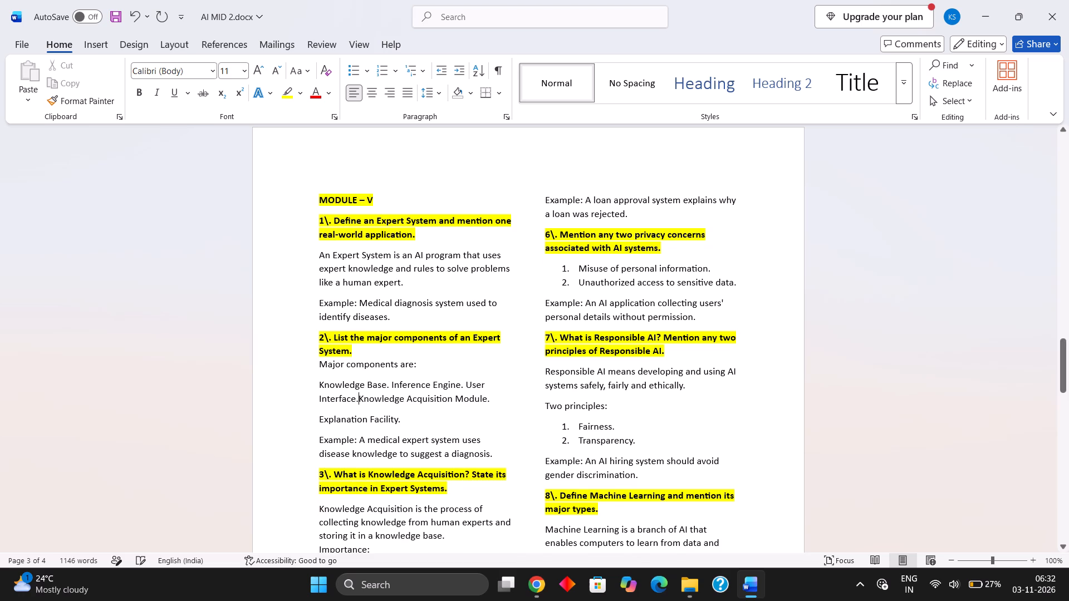
key("space")
left_click(319, 421)
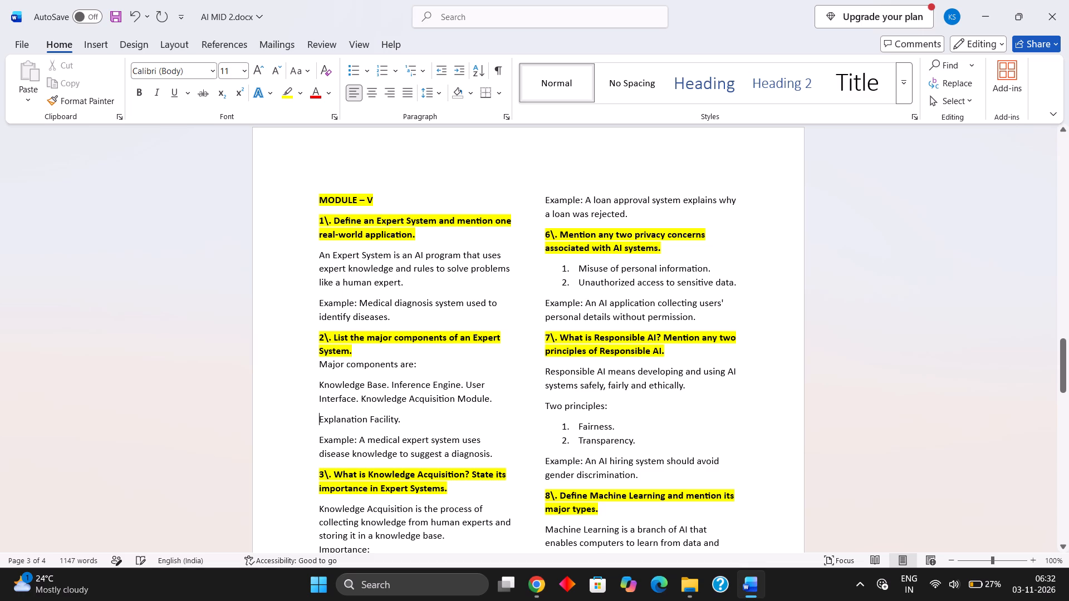
key("BackSpace")
key("space")
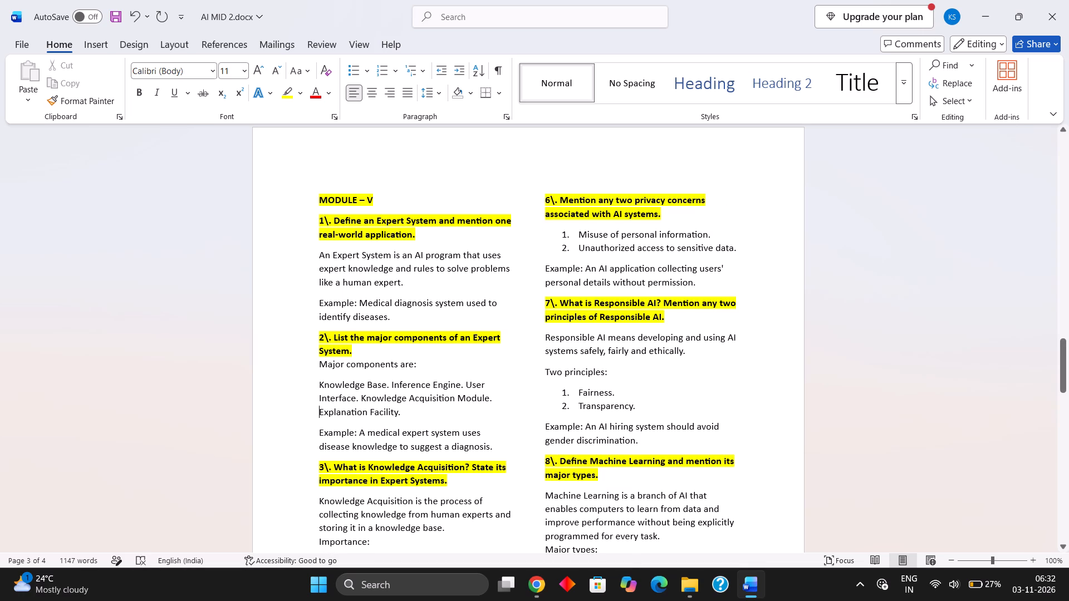
Insert inline numbers "1.", "2." and "3." for Knowledge Base, Inference Engine and User Interface, removing the space after "3.".
scroll(387, 417, "down", 1)
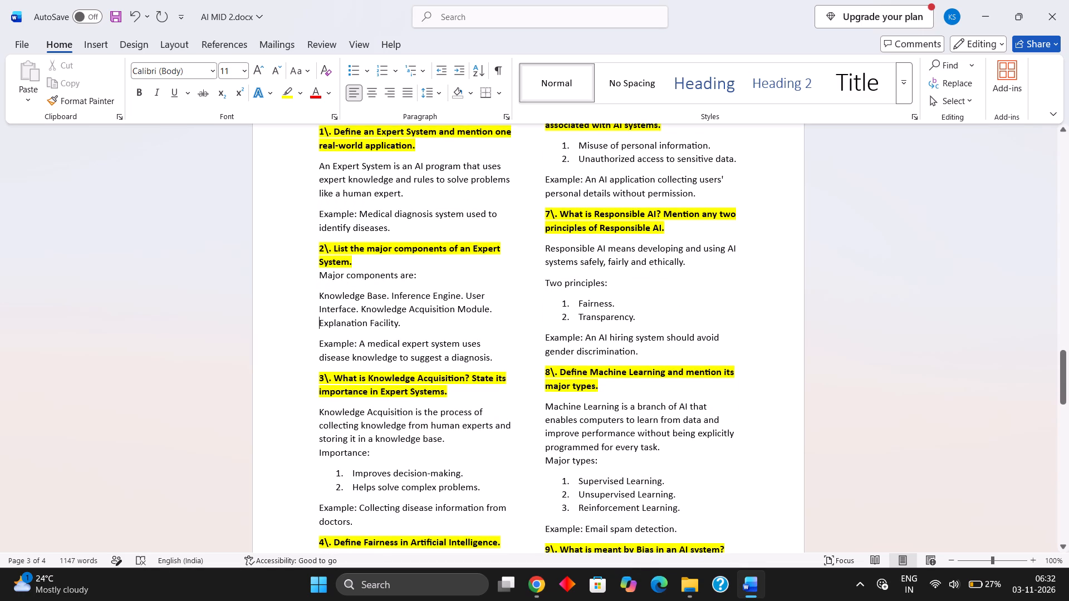
left_click(313, 302)
key("1")
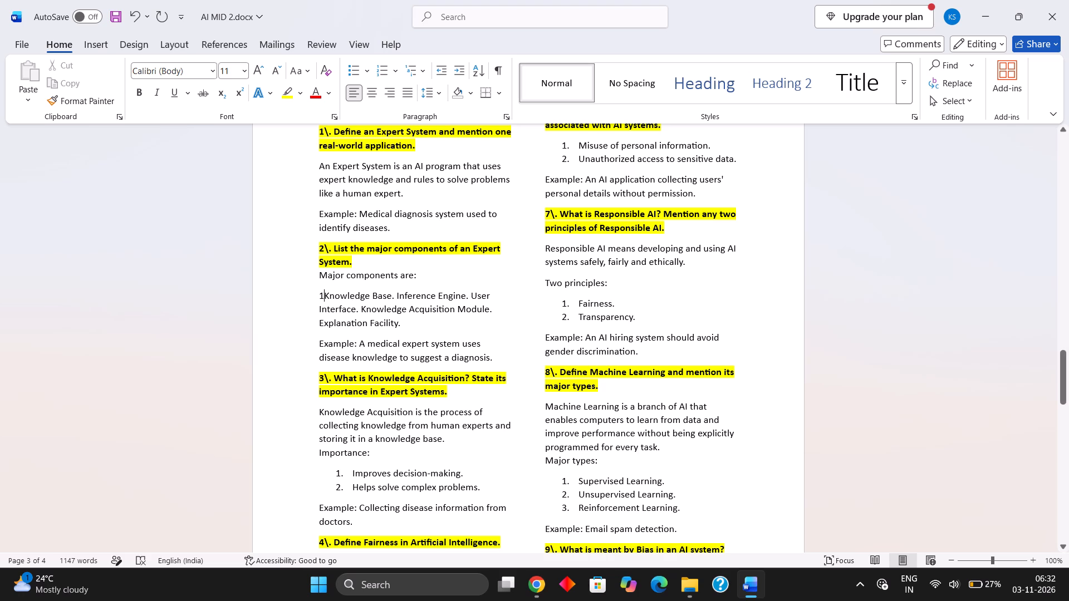
key("period")
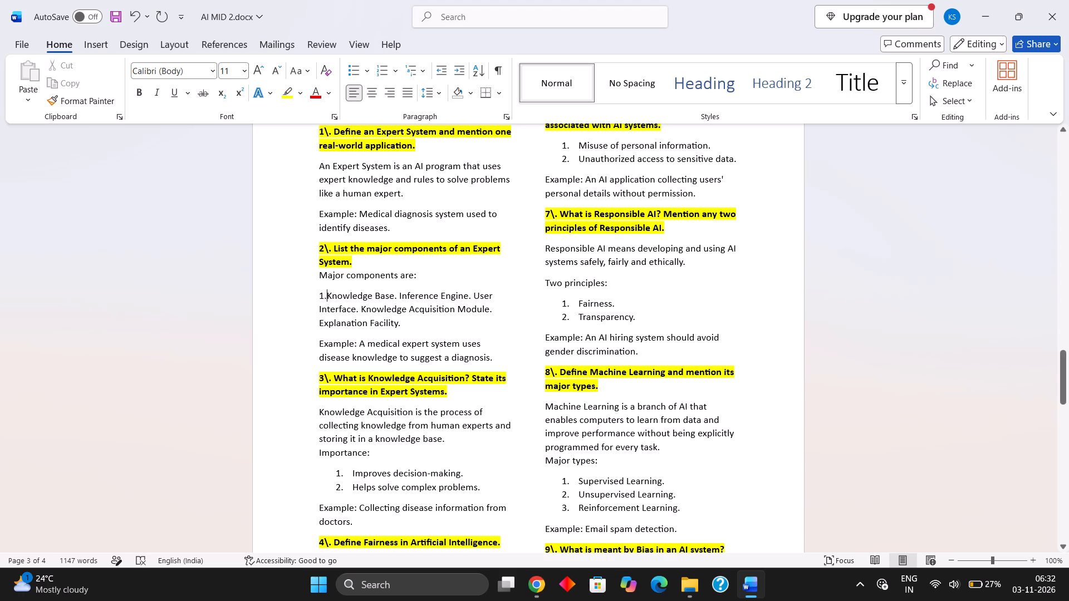
left_click(395, 301)
type("2.")
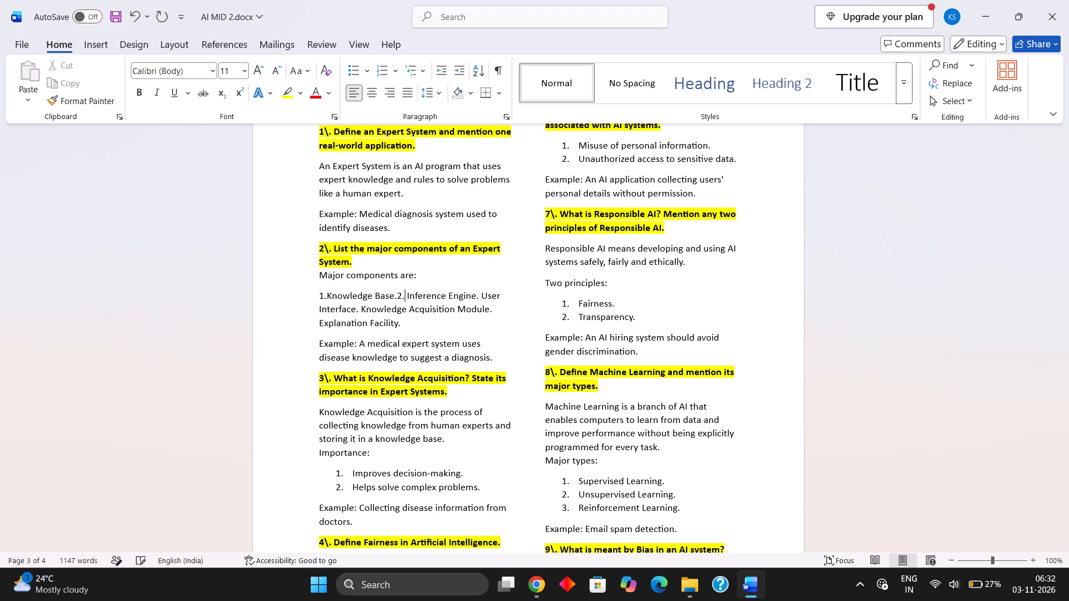
left_click(479, 298)
key("3")
key("period")
key("Right")
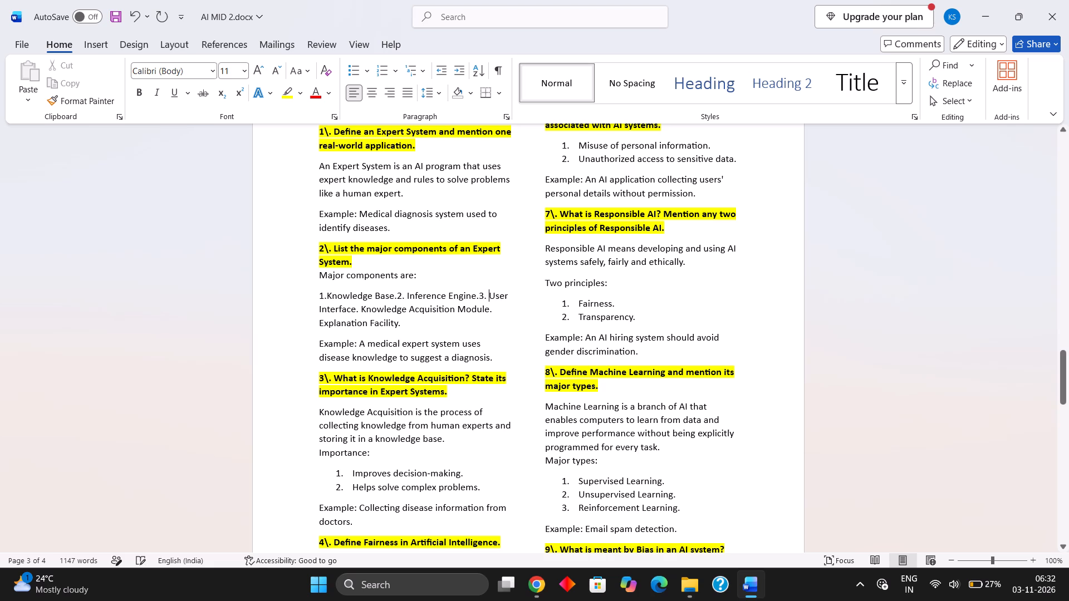
key("BackSpace")
Insert inline numbers "4." and "5." directly before Knowledge Acquisition Module and Explanation Facility in question 2, leaving no space after them.
left_click(359, 314)
key("4")
key("period")
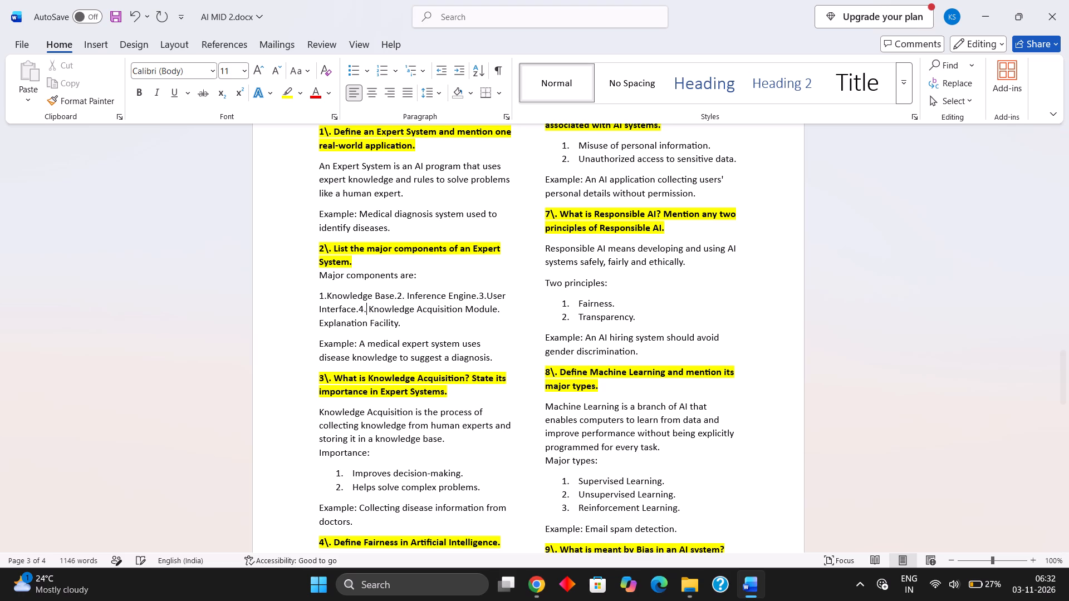
key("Down")
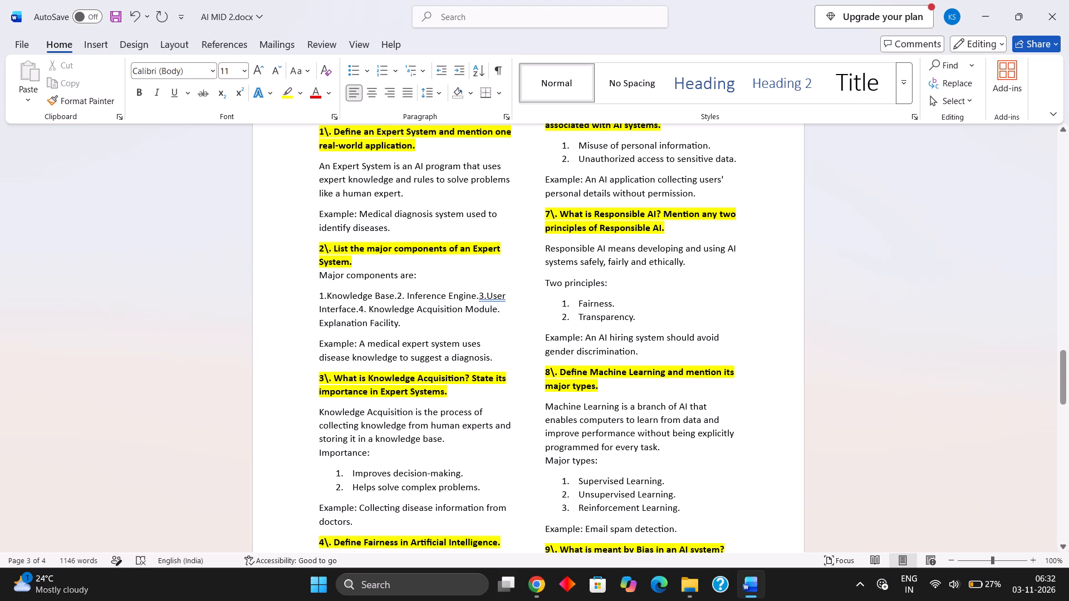
key("Up")
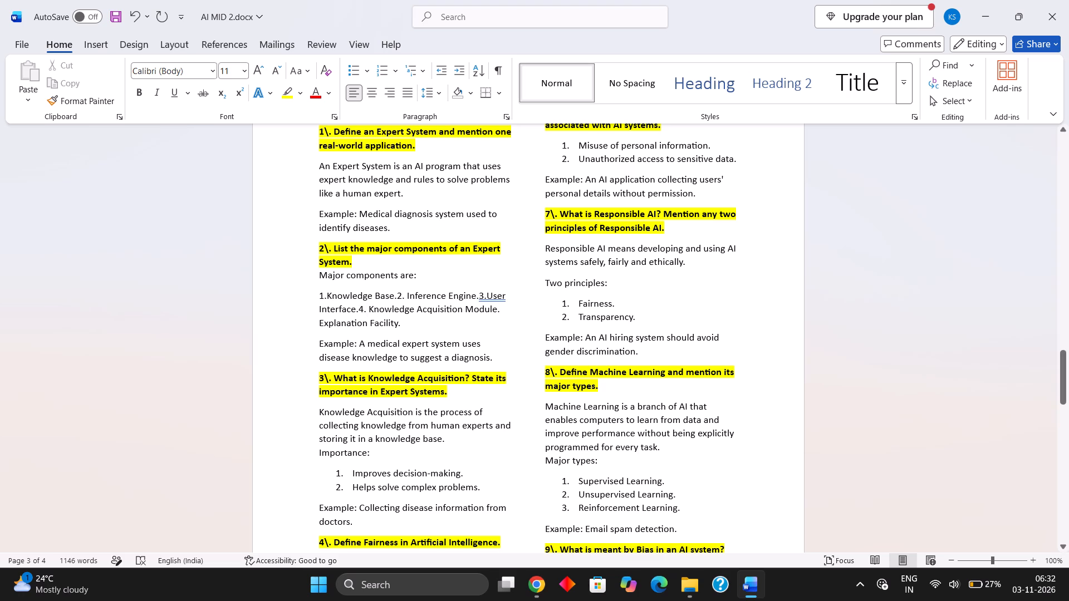
key("Right")
key("BackSpace")
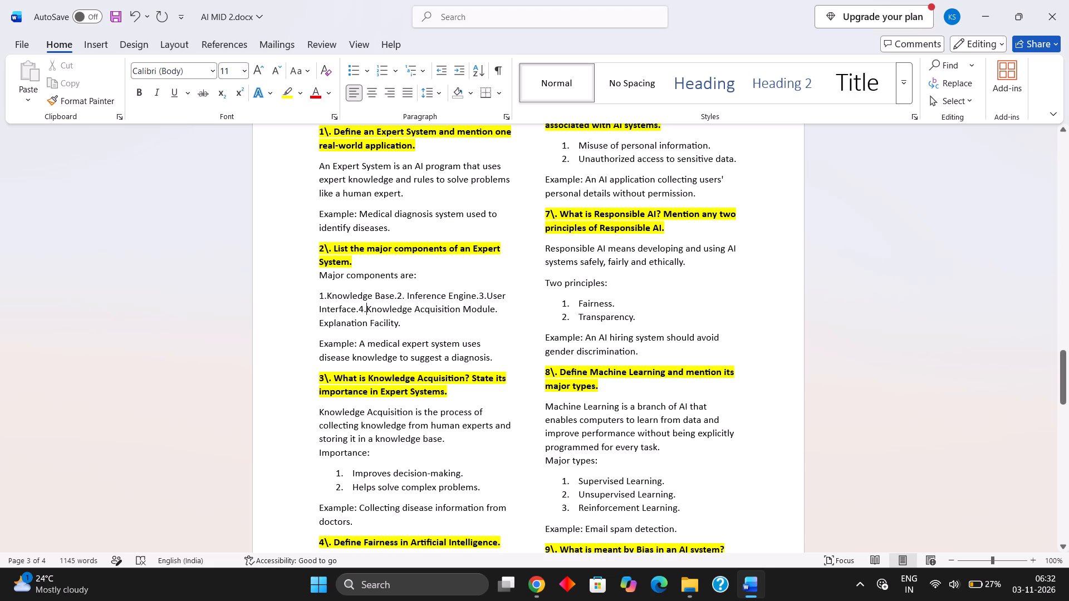
left_click(318, 324)
key("5")
key("period")
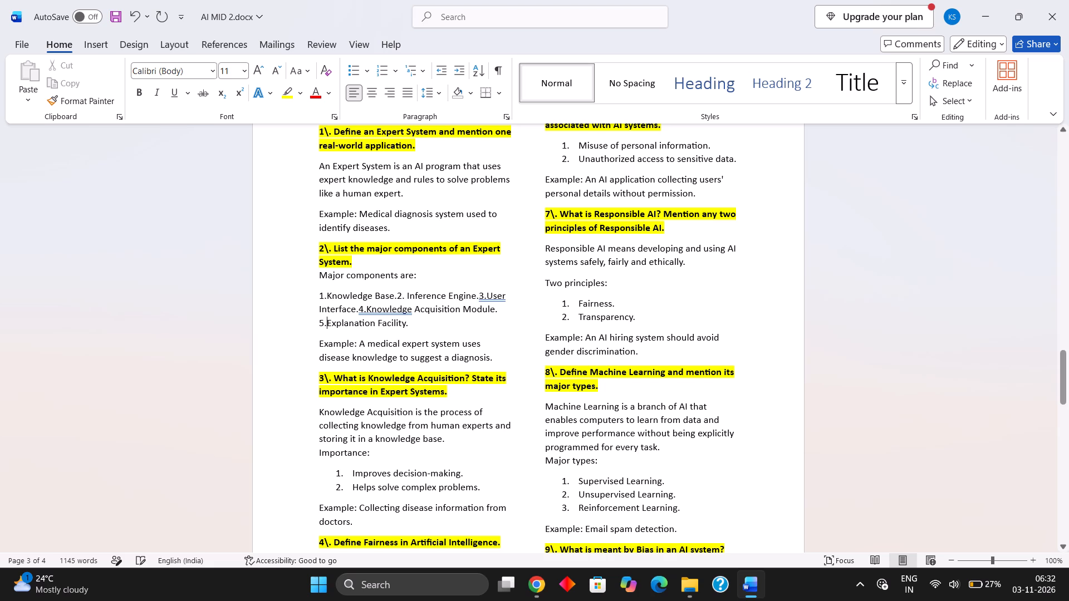
Review the whole document from the Module V answers and last page back up to the Module III heading.
left_click(319, 338)
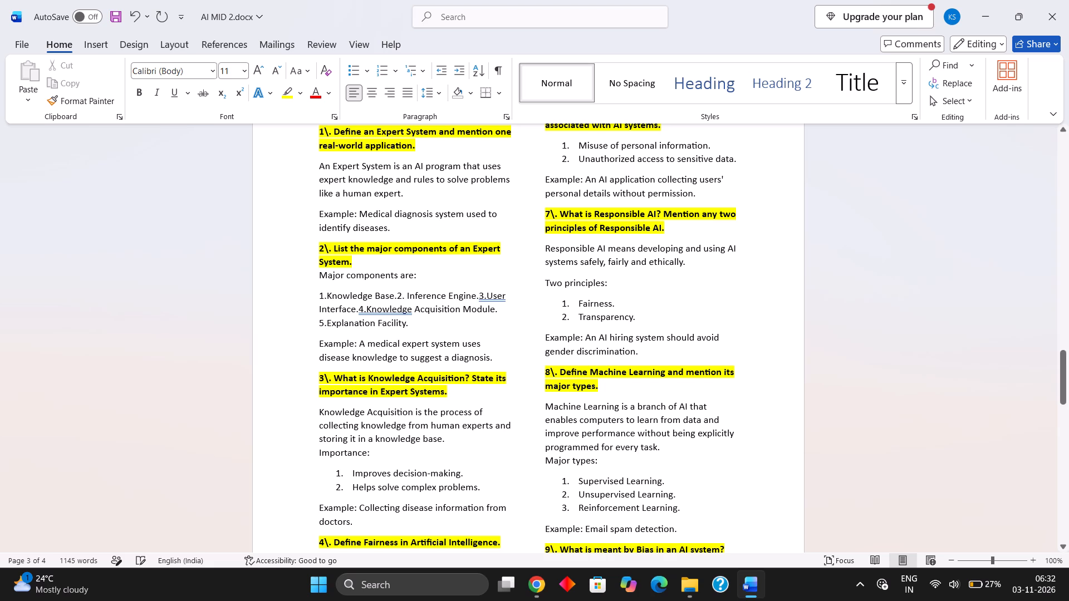
scroll(418, 328, "up", 2)
scroll(589, 331, "down", 4)
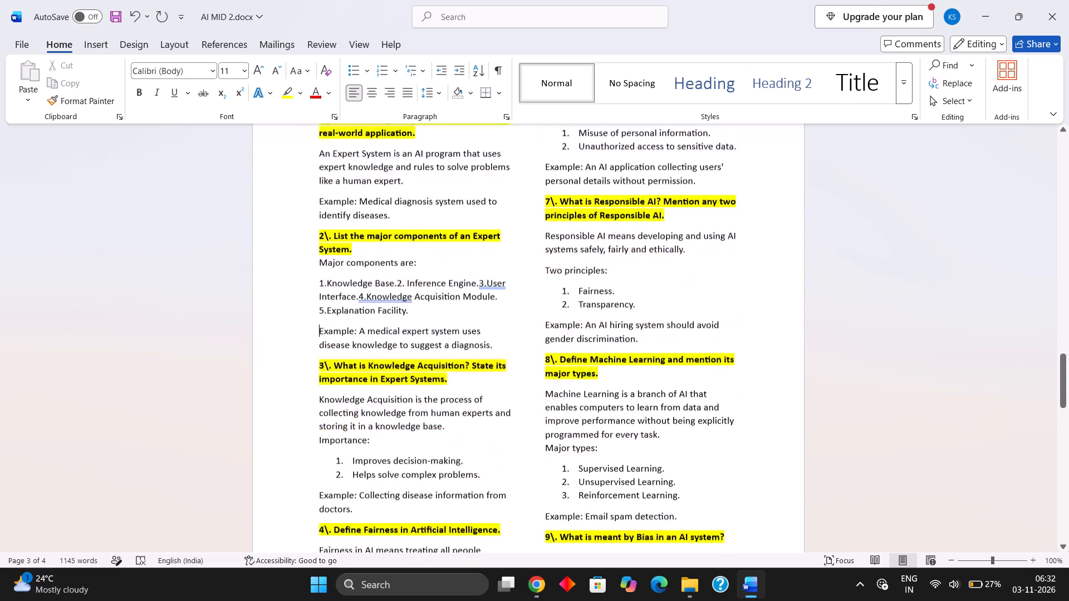
scroll(589, 331, "down", 4)
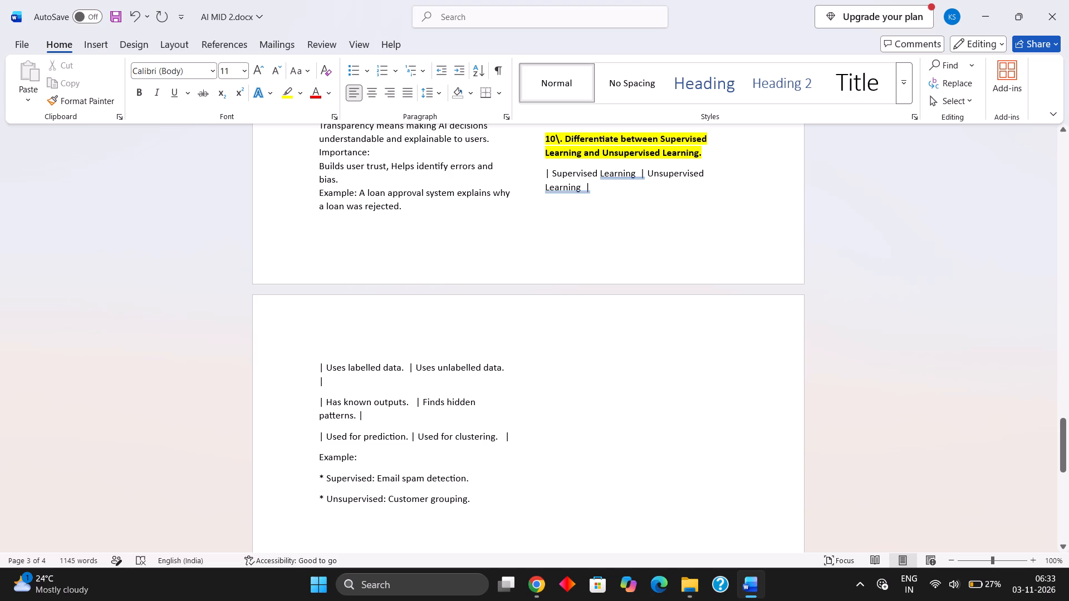
scroll(627, 209, "up", 3)
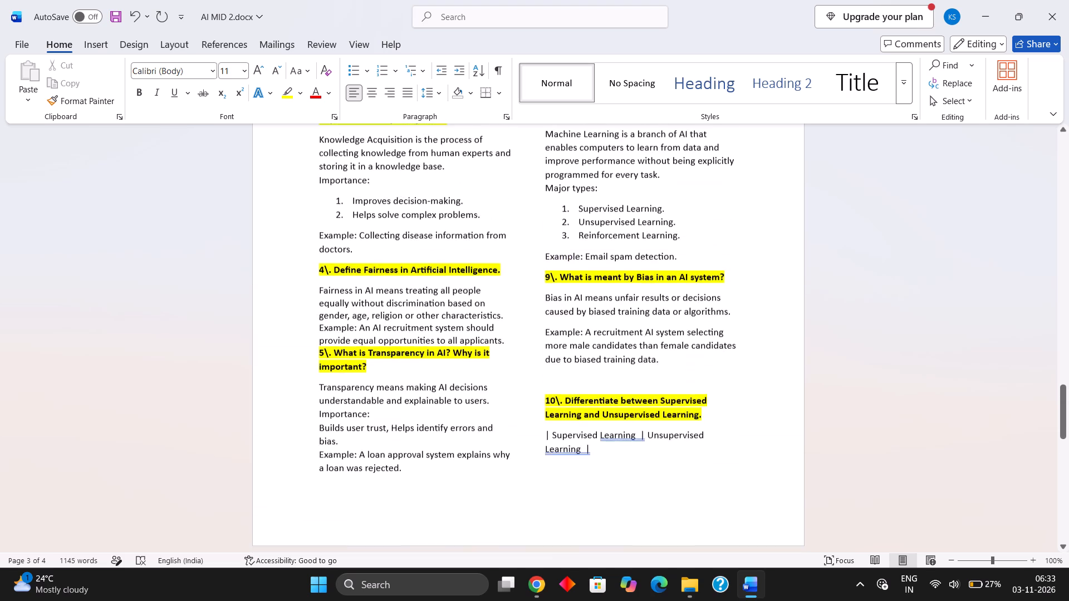
scroll(627, 209, "up", 7)
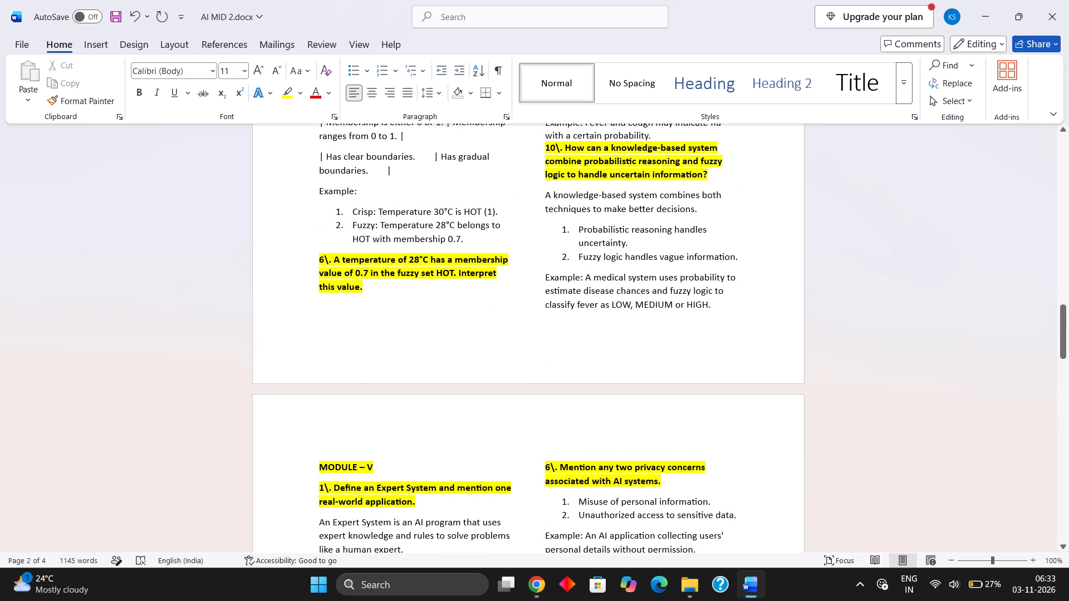
scroll(627, 209, "up", 11)
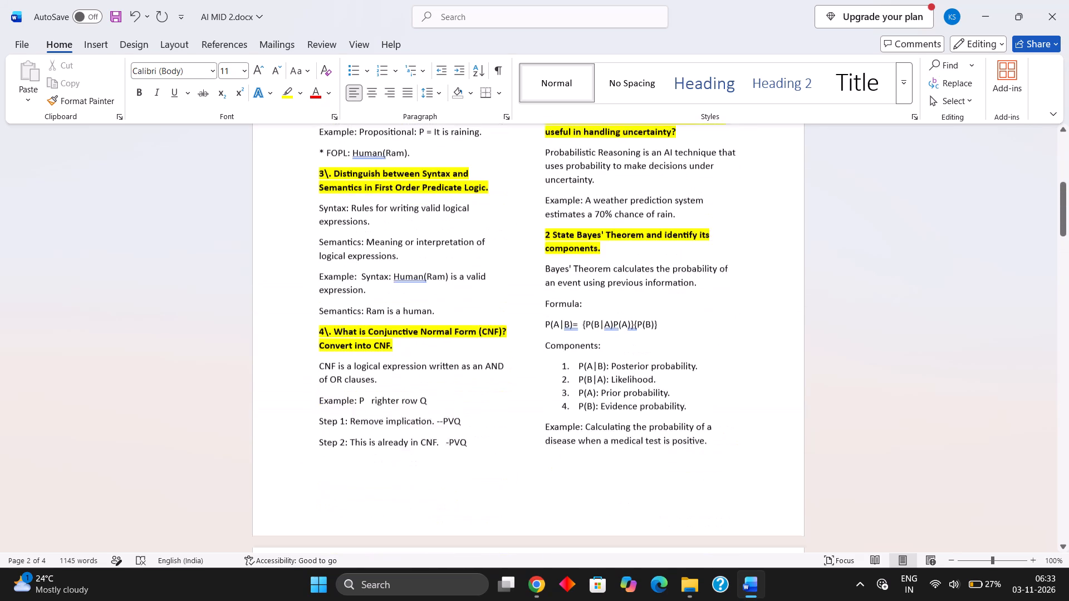
scroll(627, 209, "up", 2)
scroll(627, 209, "down", 1)
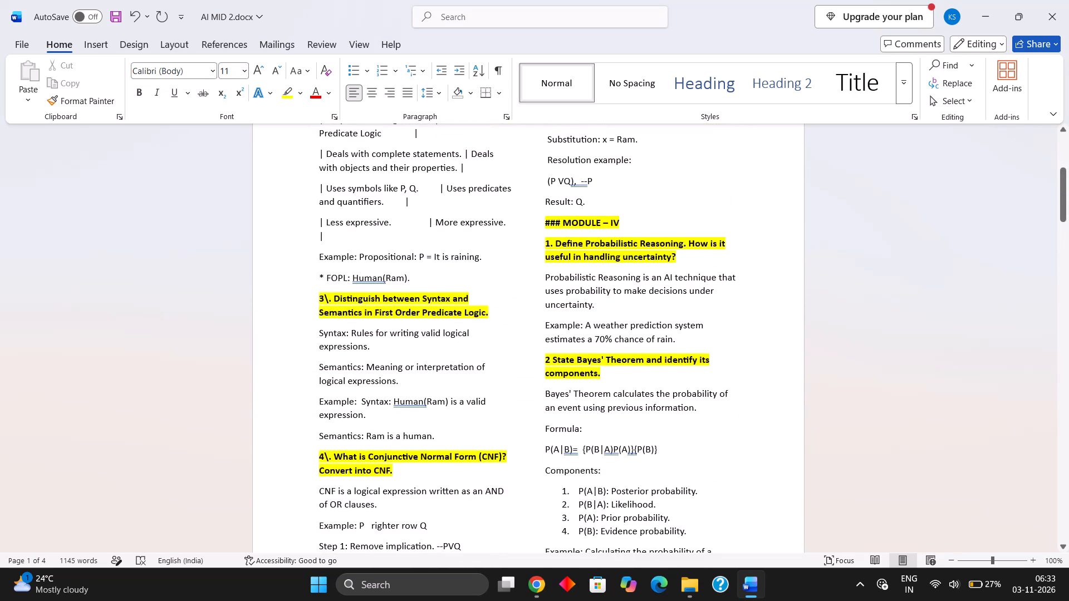
scroll(634, 228, "up", 7)
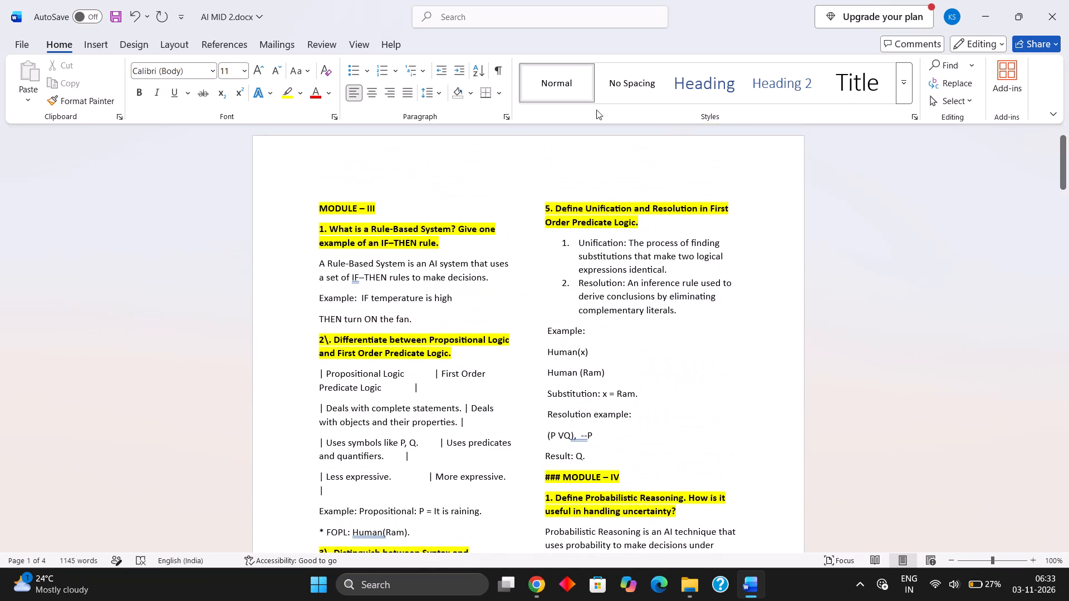
Set the document's print layout to 8 pages per sheet.
left_click(27, 46)
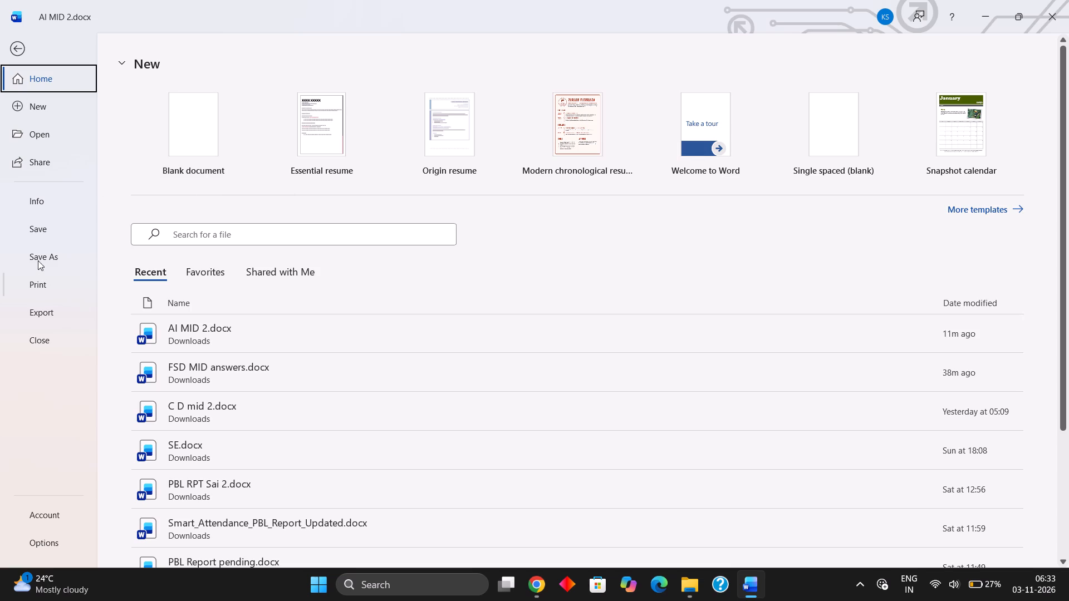
left_click(62, 280)
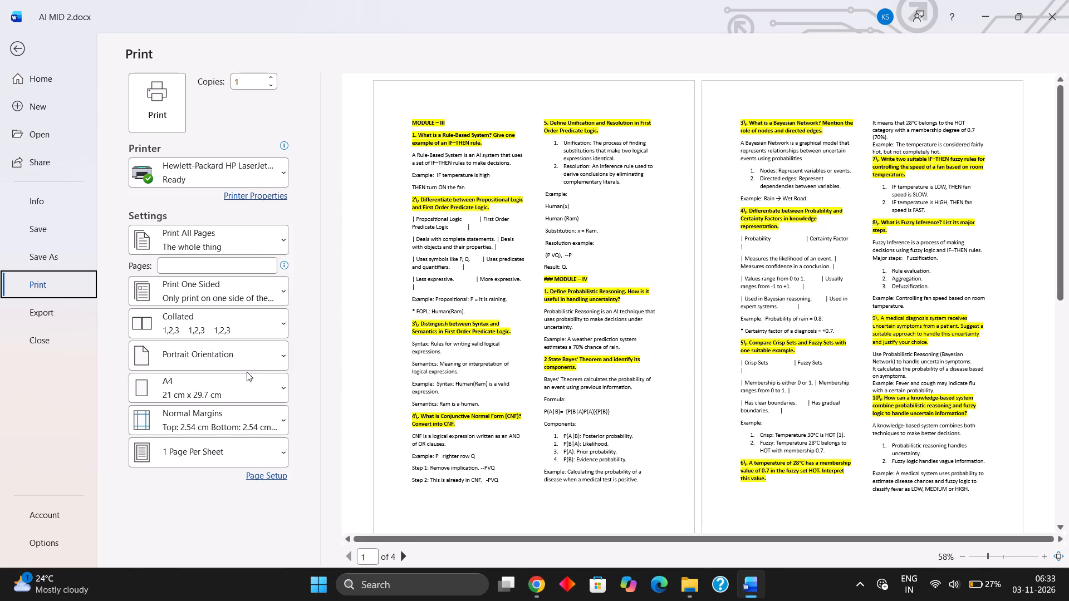
left_click(275, 447)
left_click(222, 373)
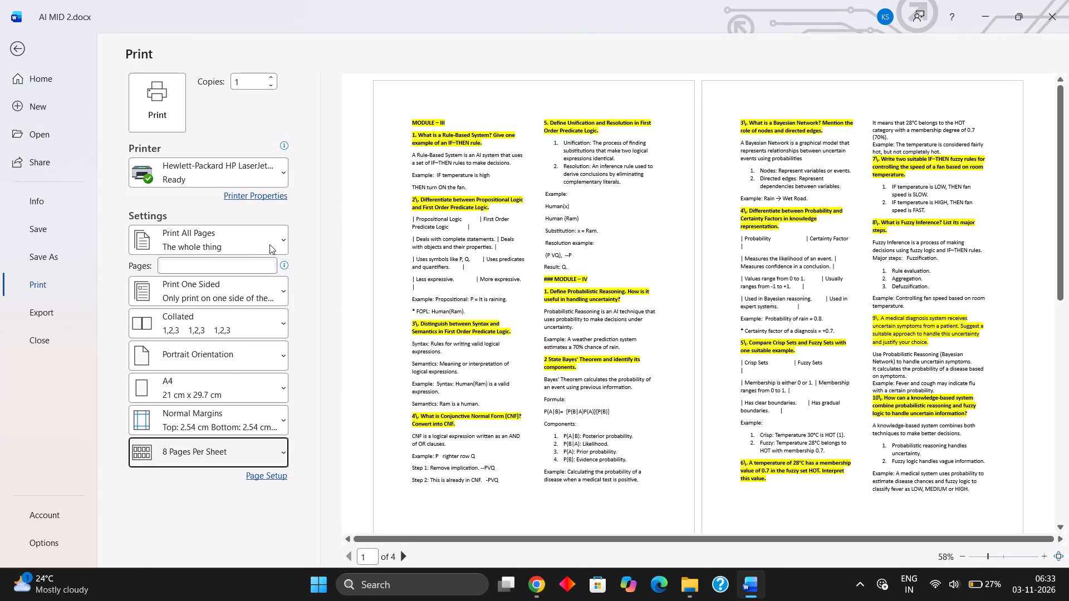
Check all pages in the print preview and print one copy of the whole document on the HP LaserJet printer.
scroll(615, 245, "down", 5)
scroll(615, 245, "up", 5)
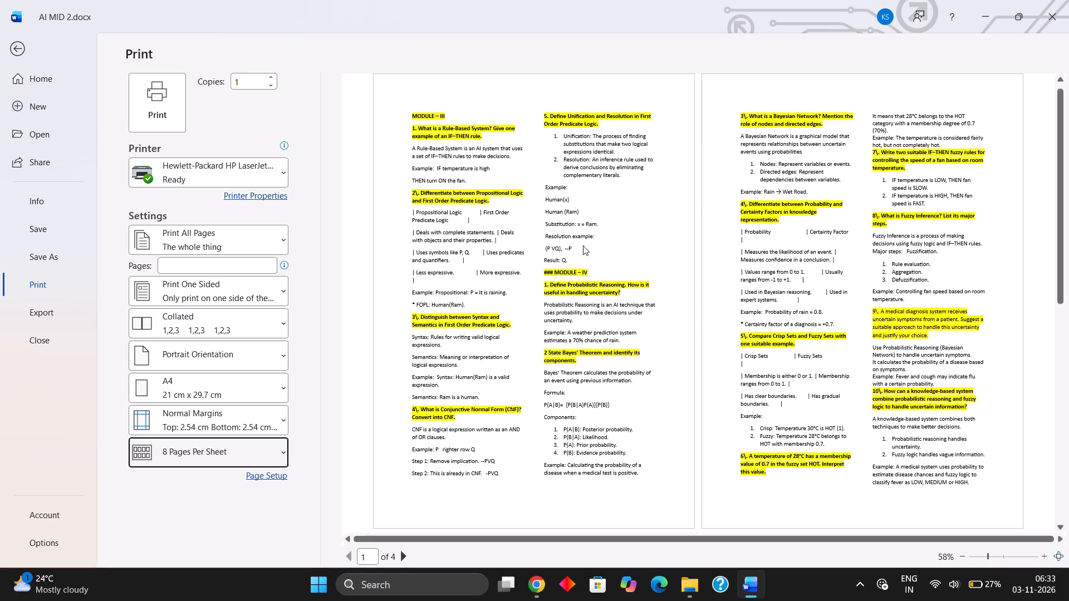
scroll(766, 278, "down", 2)
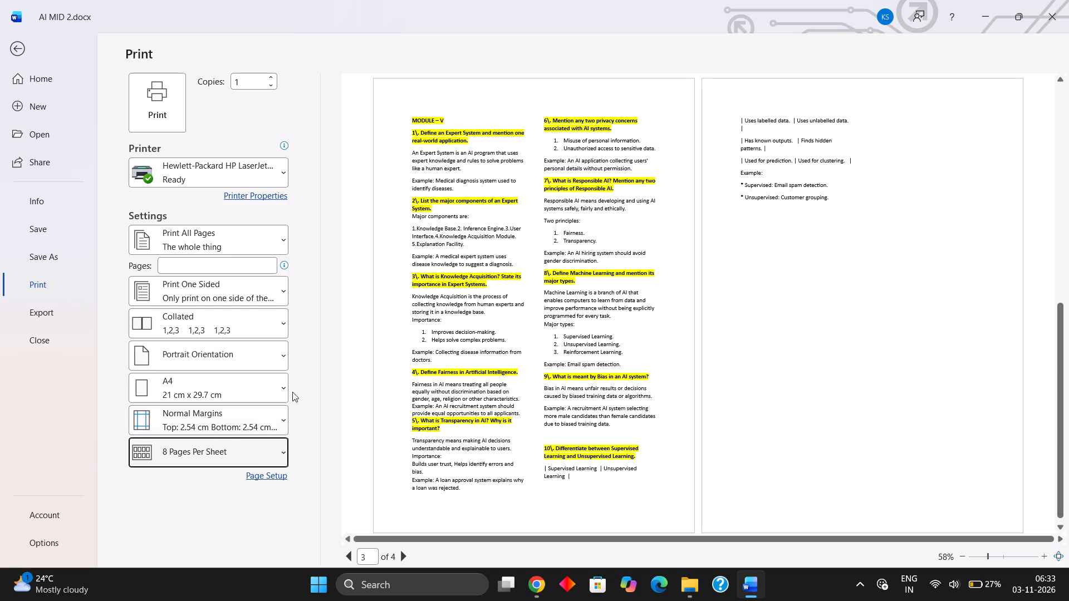
scroll(586, 359, "up", 4)
scroll(736, 264, "down", 3)
left_click(173, 102)
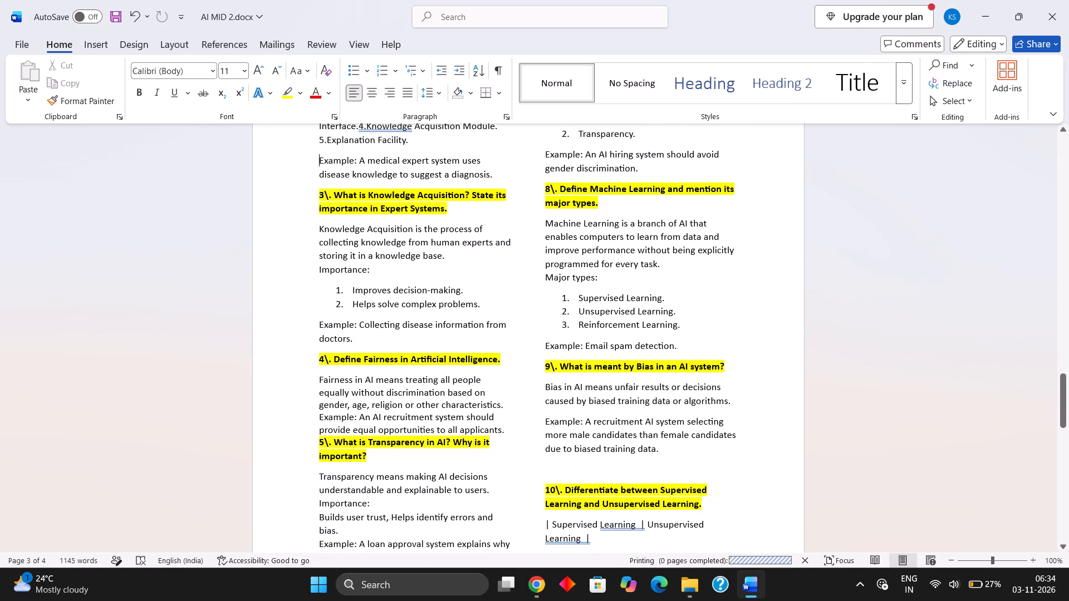
Send the whole document to the HP LaserJet printer again with 8 pages per sheet.
left_click(19, 50)
left_click(55, 286)
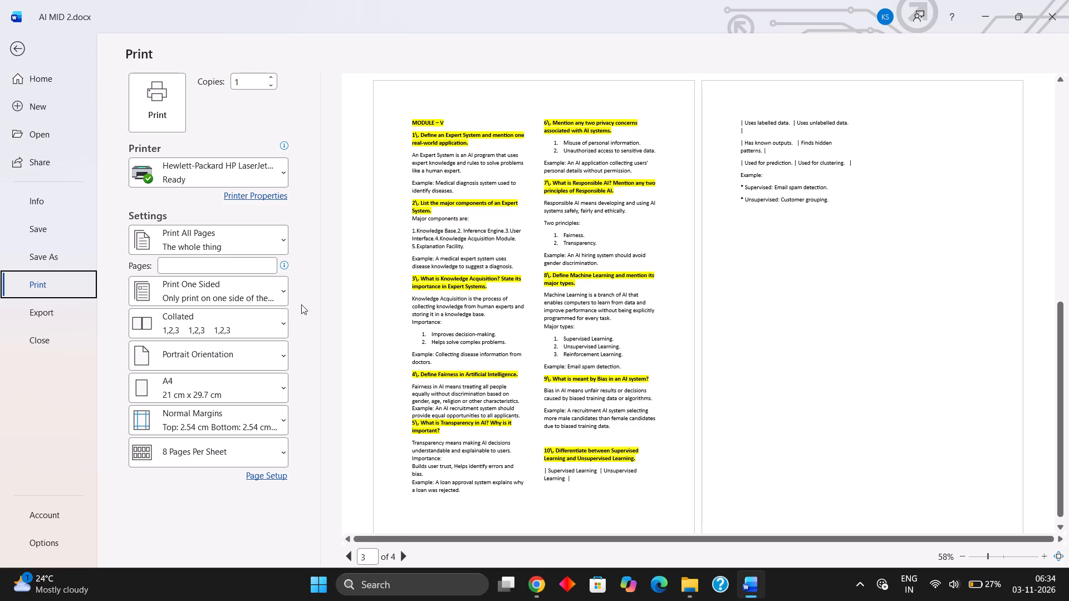
left_click(156, 91)
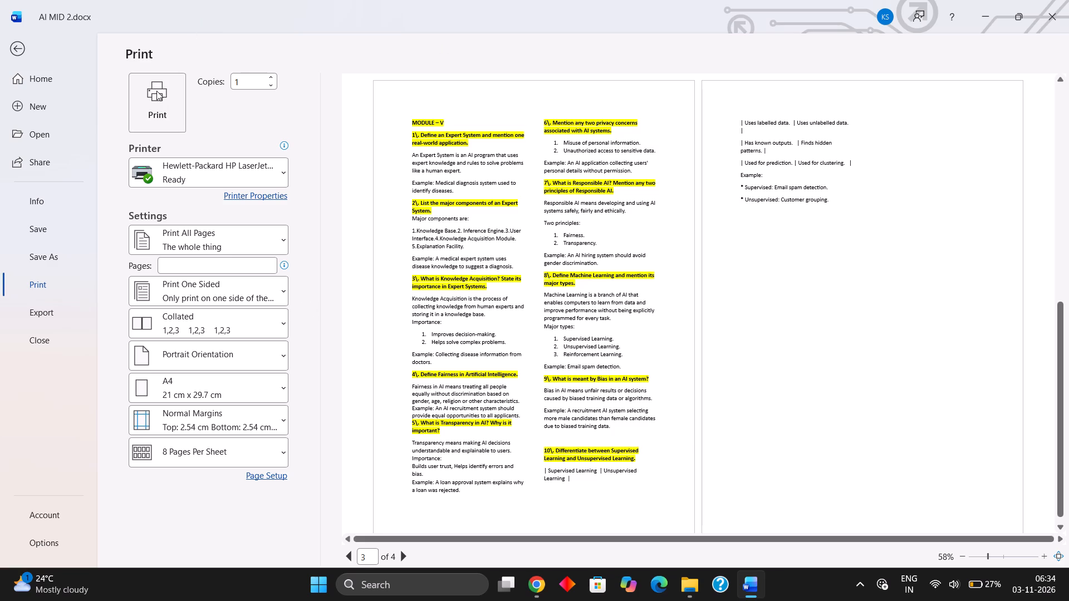
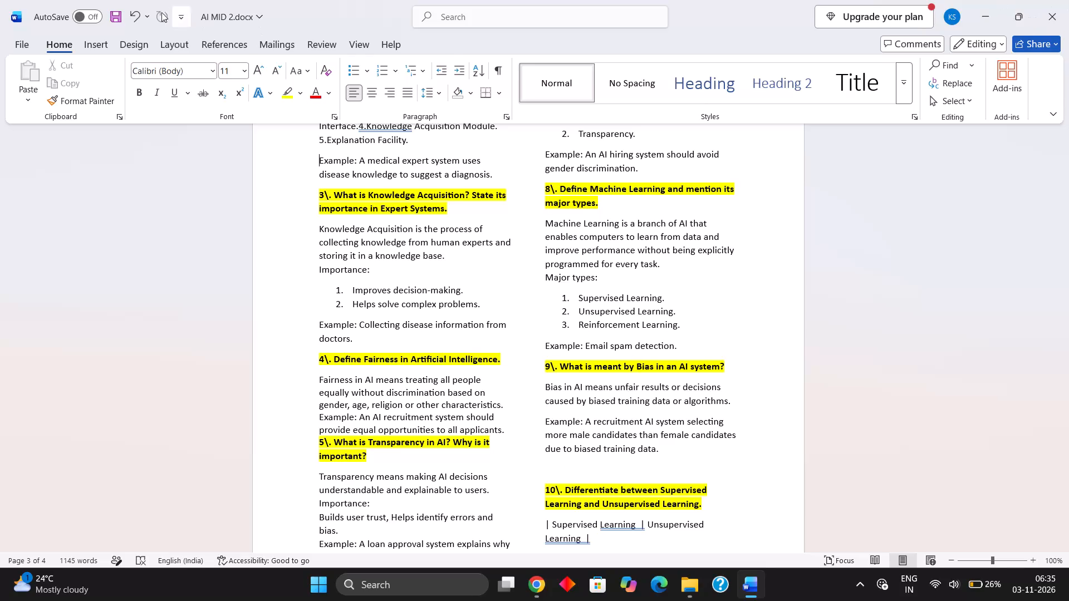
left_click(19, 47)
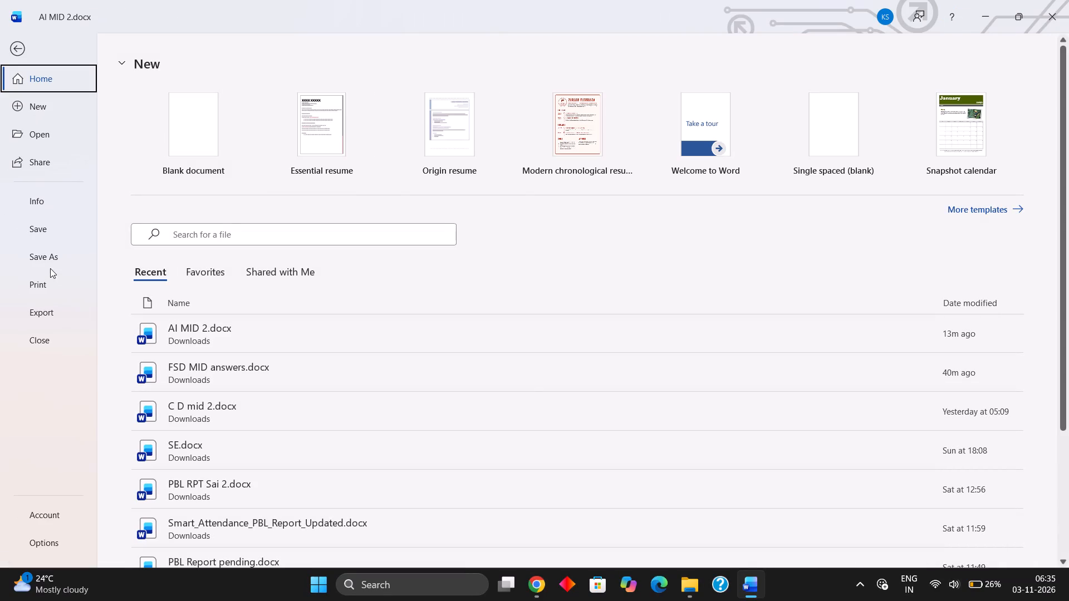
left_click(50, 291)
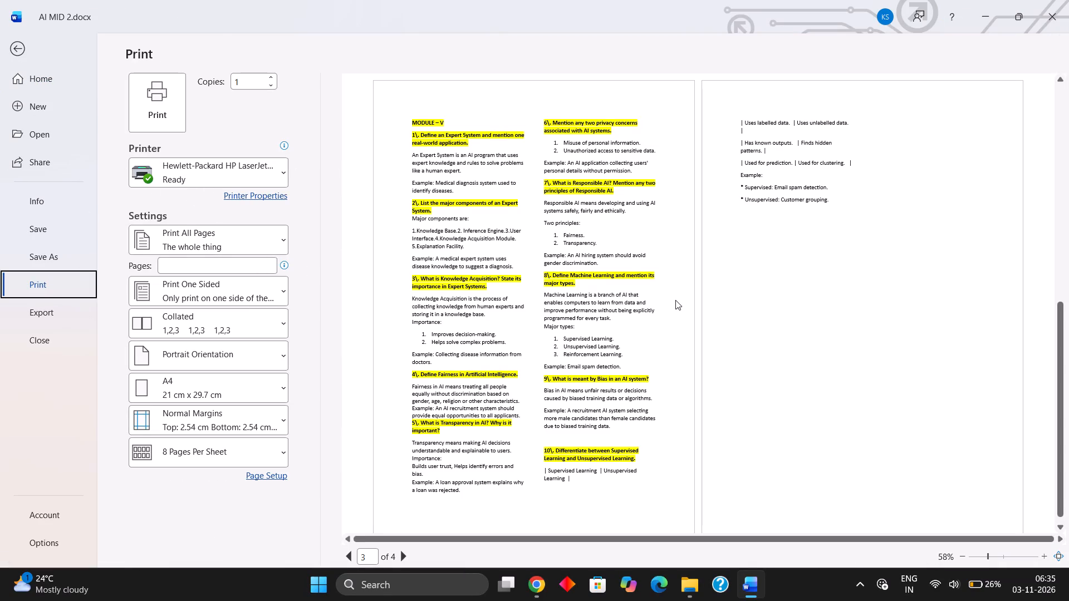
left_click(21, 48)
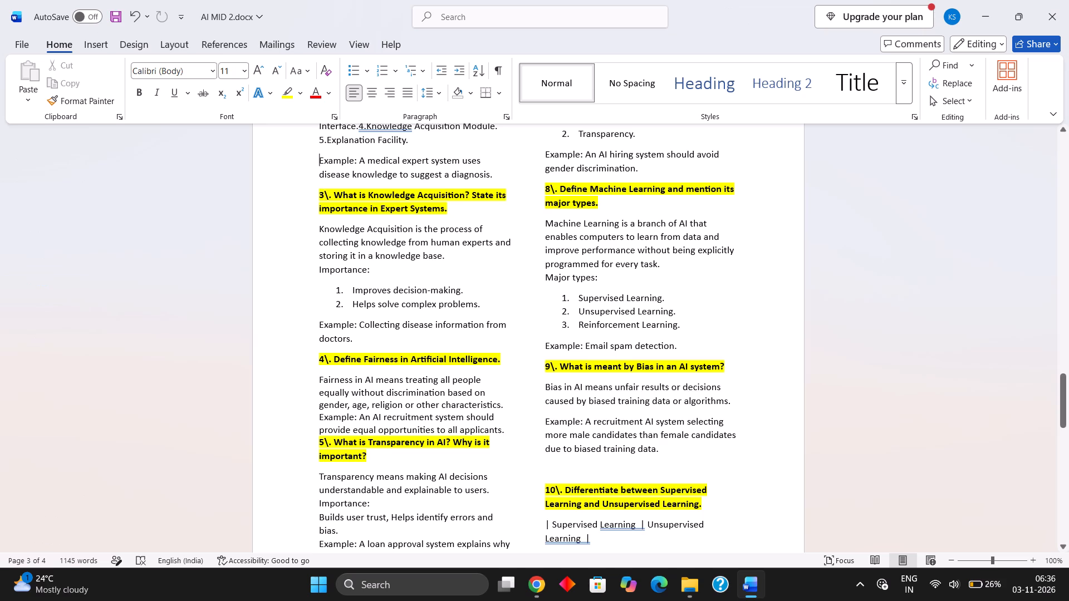
Copy the whole document content from the Module III heading through the final "Unsupervised: Customer grouping" line.
scroll(482, 387, "up", 6)
scroll(482, 387, "down", 1)
scroll(483, 387, "up", 1)
scroll(483, 373, "up", 20)
scroll(483, 373, "up", 2)
scroll(483, 373, "down", 1)
scroll(483, 373, "up", 2)
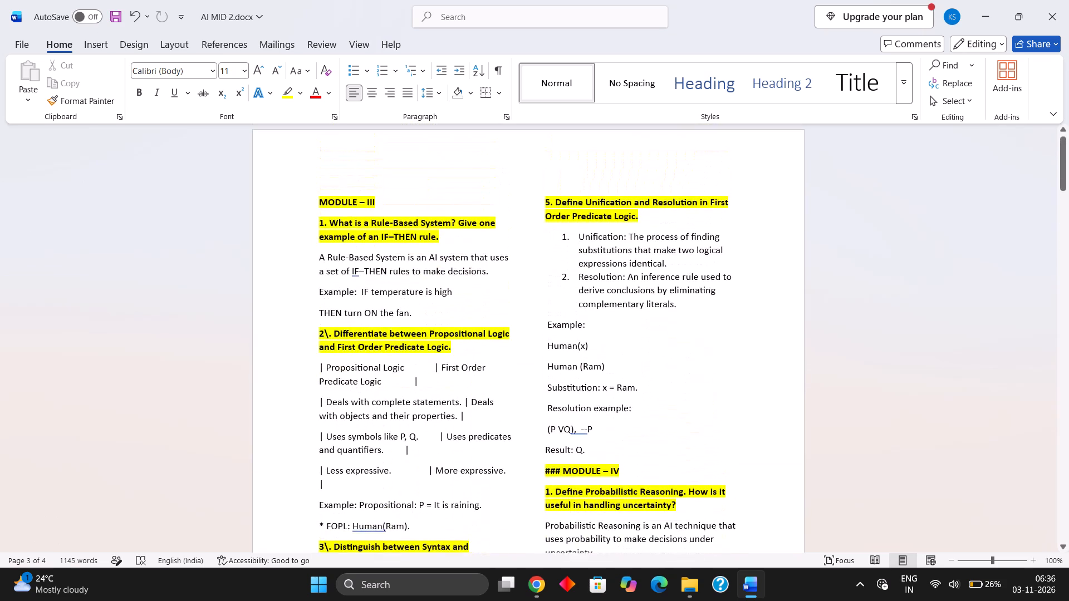
scroll(483, 373, "up", 1)
left_click_drag(307, 204, 773, 600)
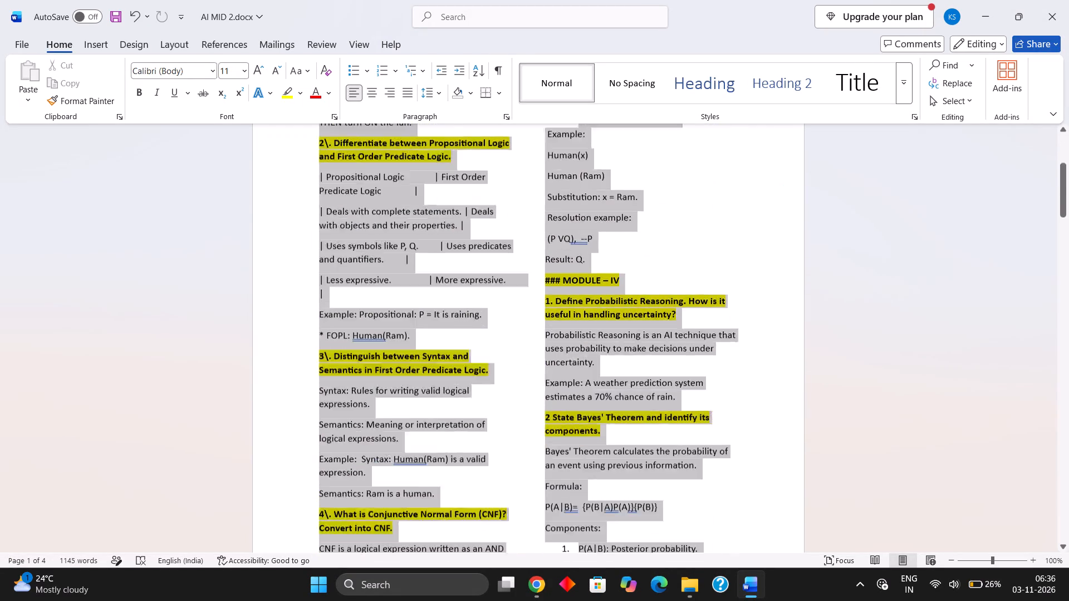
left_click_drag(773, 600, 894, 545)
scroll(774, 600, "down", 1)
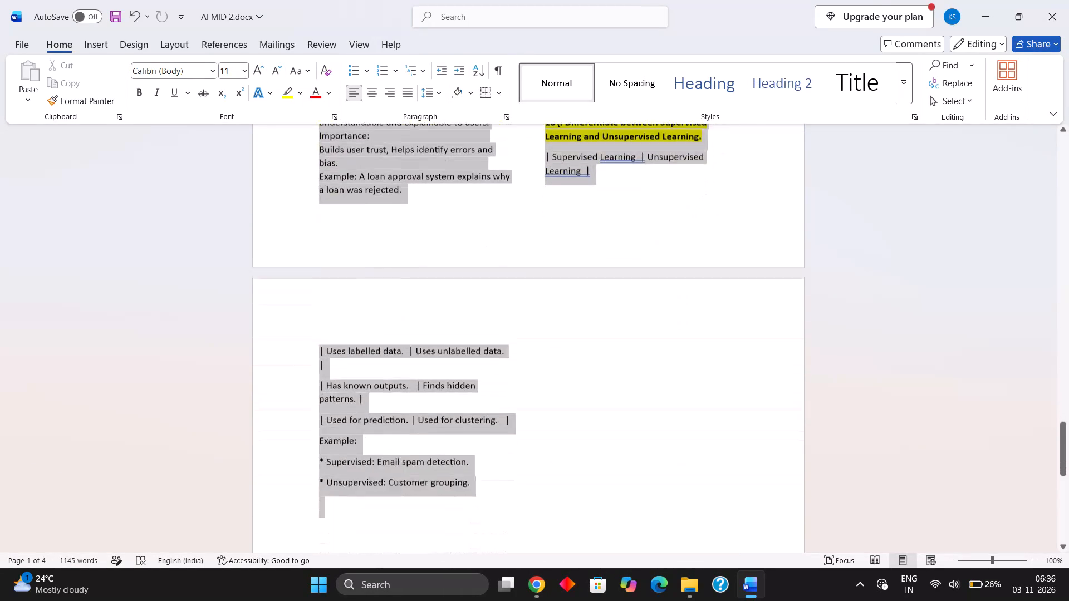
left_click_drag(894, 545, 582, 428)
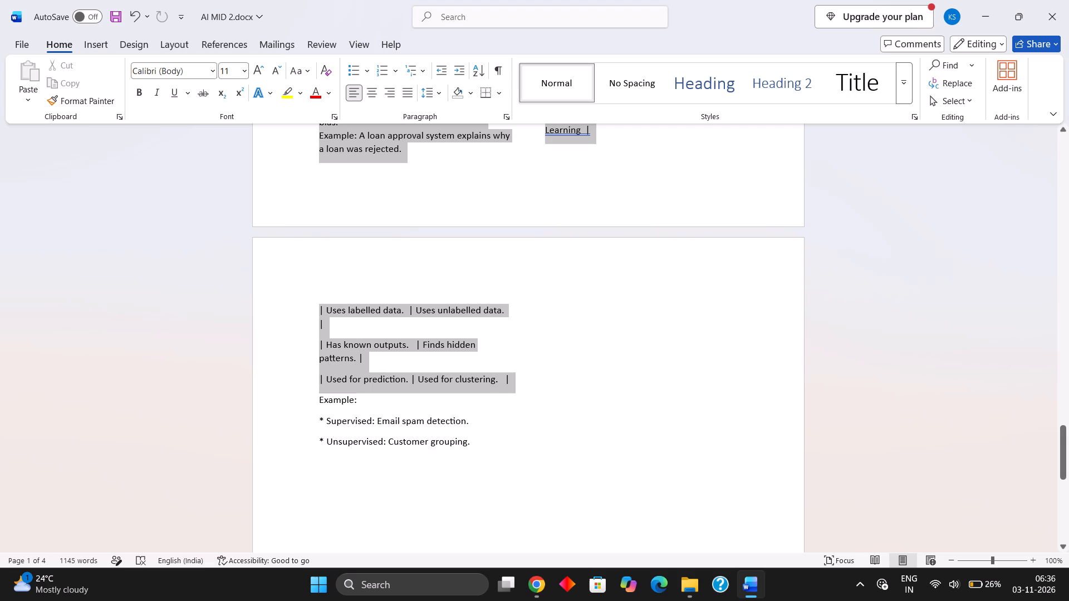
left_click_drag(582, 428, 574, 449)
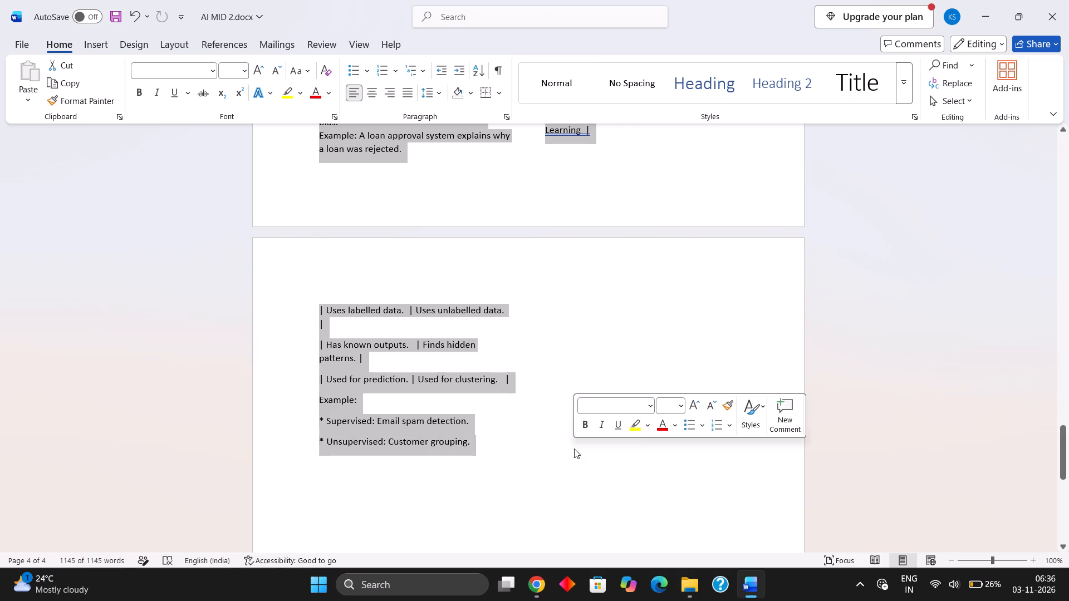
key("ctrl+c")
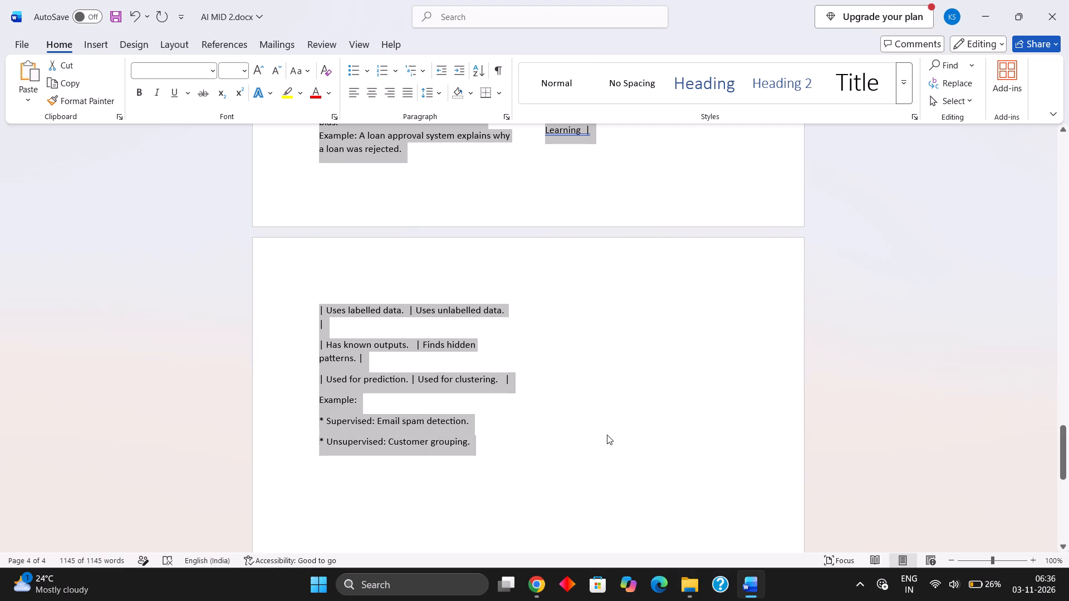
Add blank lines after the last answer on page 4 until the insertion point reaches the start of a new page.
scroll(596, 420, "down", 4)
left_click(528, 295)
scroll(557, 348, "up", 1)
scroll(557, 348, "down", 1)
scroll(557, 348, "up", 1)
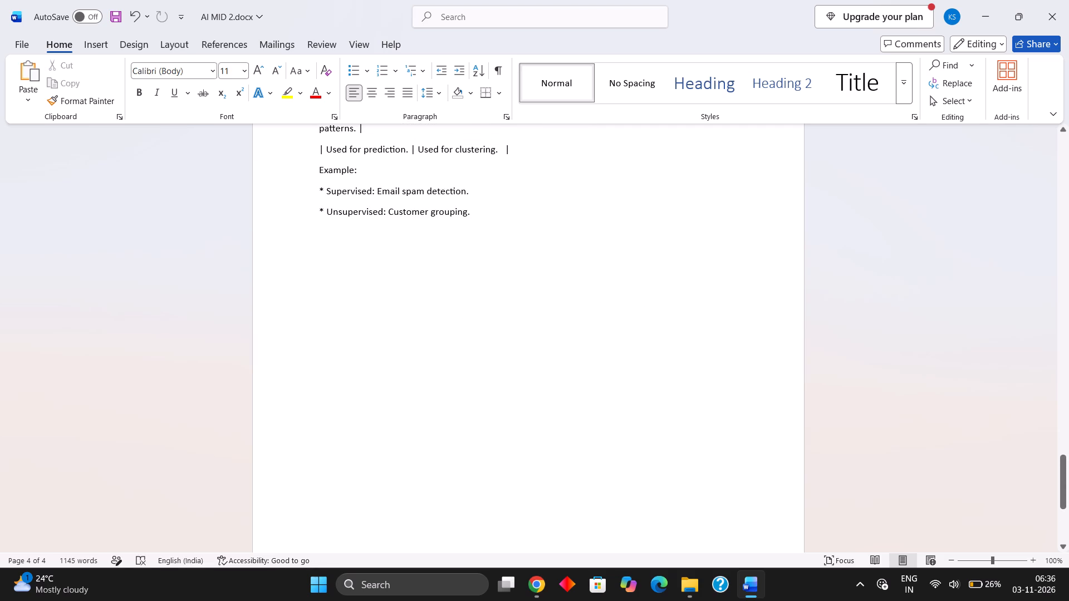
key("Return")
key("Return")
key("Return")
key("Return")
key("Return")
key("Return")
key("Return")
key("Return")
key("Return")
key("Return")
key("Return")
key("Return")
key("Return")
key("Return")
key("Return")
key("Return")
key("Return")
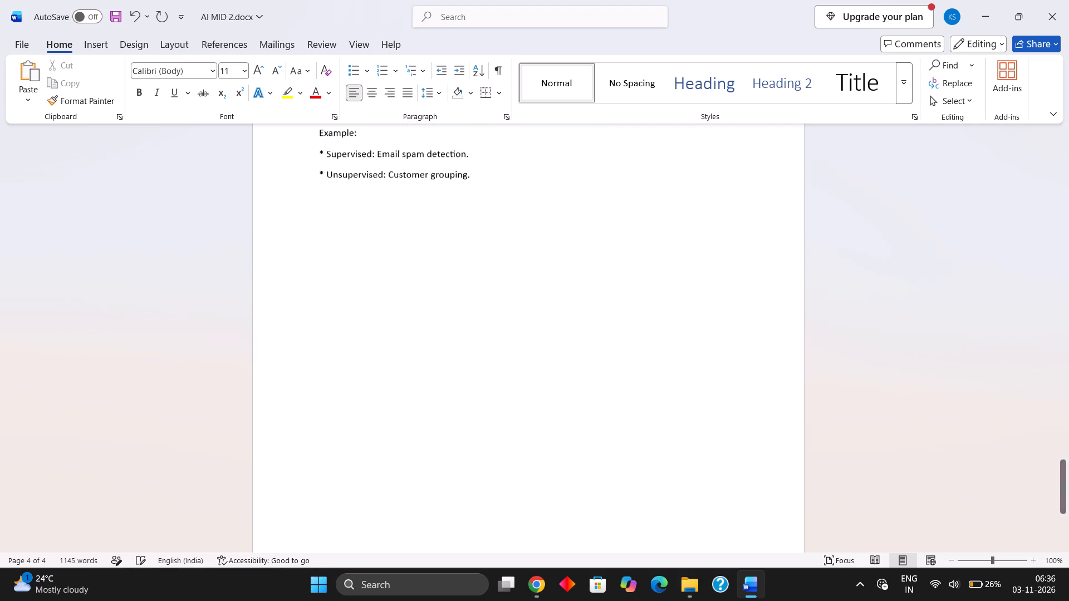
key("Return")
key("Return")
key("Return")
key("Return")
key("Return")
key("Return")
key("Return")
key("Return")
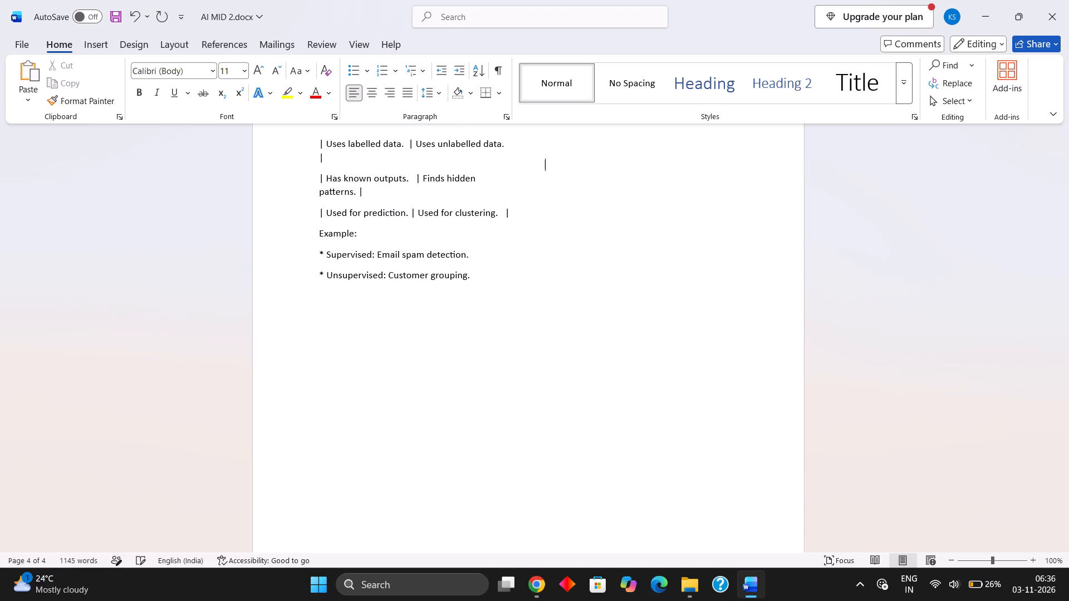
key("Return")
key("Return")
key("Return")
key("Return")
key("Return")
key("Return")
key("Return")
key("Return")
key("Return")
key("Return")
key("Return")
key("Return")
key("Return")
key("Return")
key("Return")
key("Return")
key("Return")
key("Return")
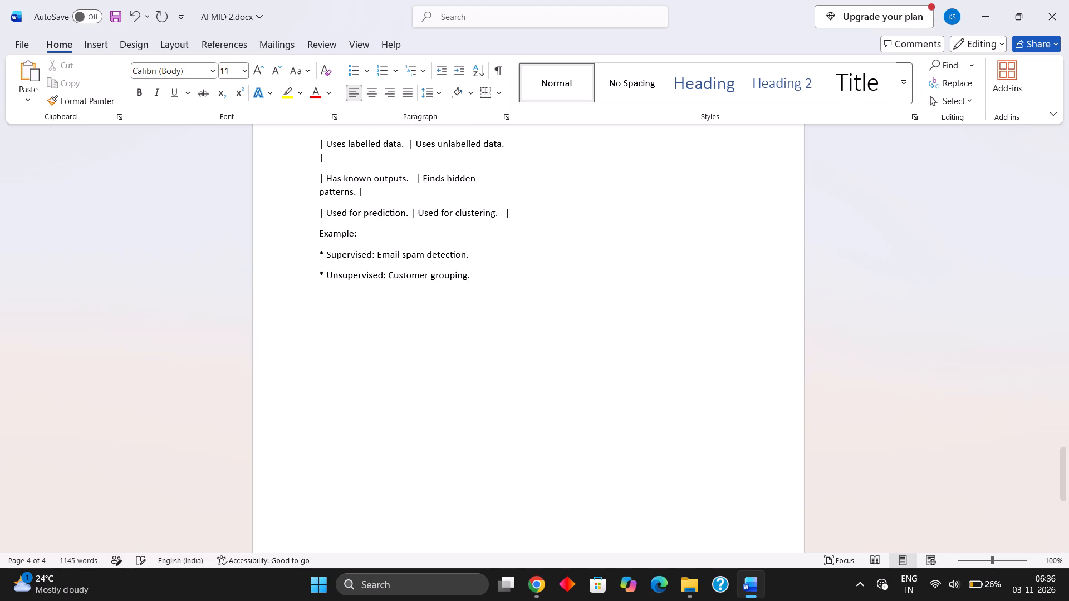
key("Return")
key("Return")
key("Return")
key("Return")
key("Return")
key("Return")
key("Return")
key("Return")
key("Return")
key("Return")
key("Return")
key("Return")
key("Return")
key("Return")
key("Return")
key("Return")
key("Return")
key("Return")
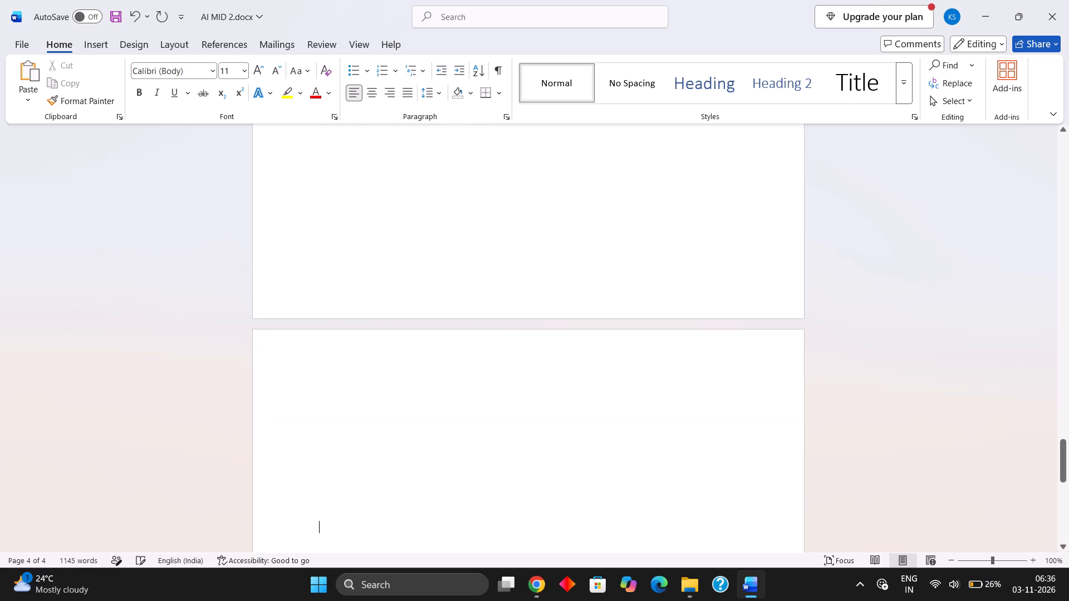
key("BackSpace")
key("BackSpace")
key("BackSpace")
key("BackSpace")
key("BackSpace")
key("BackSpace")
key("BackSpace")
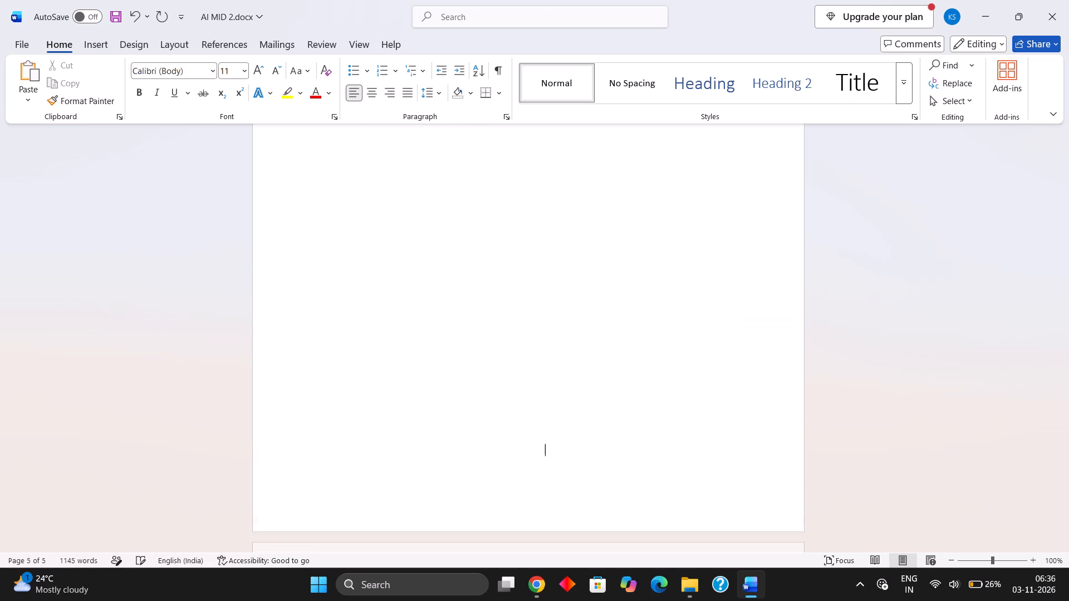
key("Return")
Paste the copied Module III to Module V answers at the start of the new page.
key("ctrl+v")
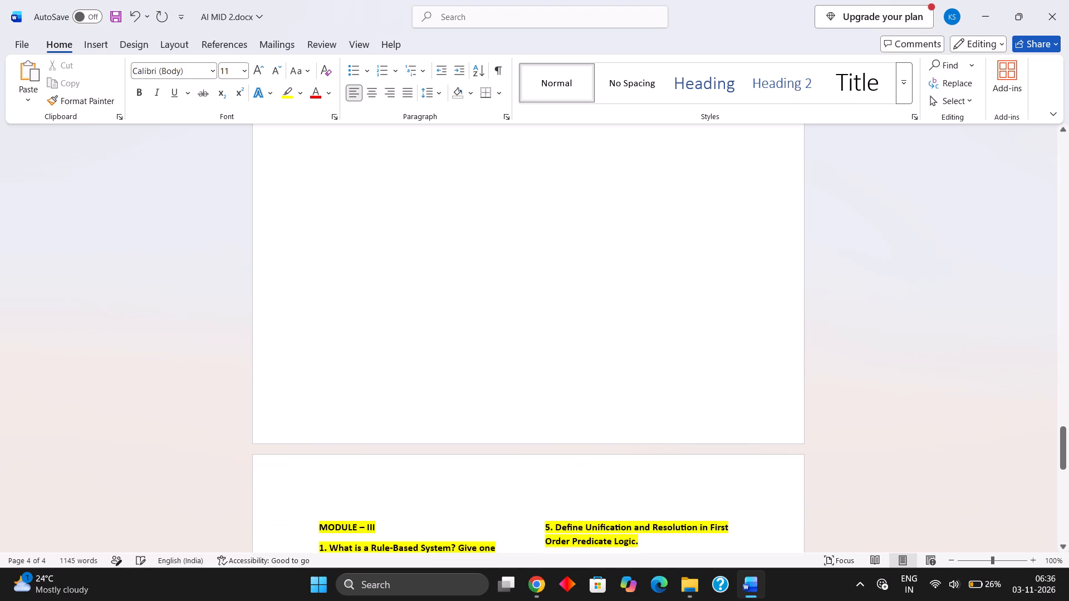
scroll(561, 356, "down", 3)
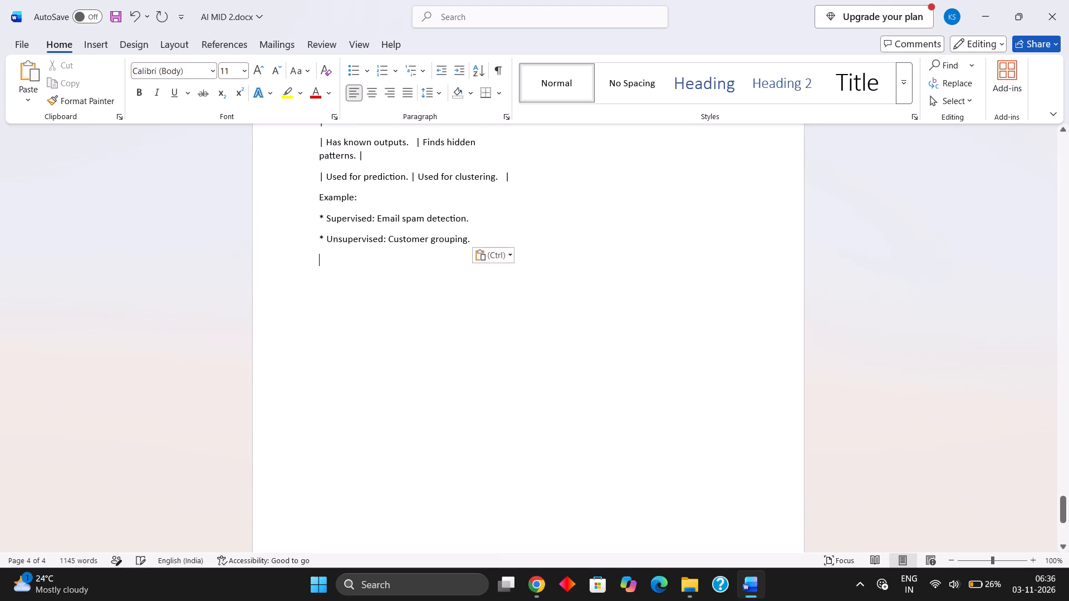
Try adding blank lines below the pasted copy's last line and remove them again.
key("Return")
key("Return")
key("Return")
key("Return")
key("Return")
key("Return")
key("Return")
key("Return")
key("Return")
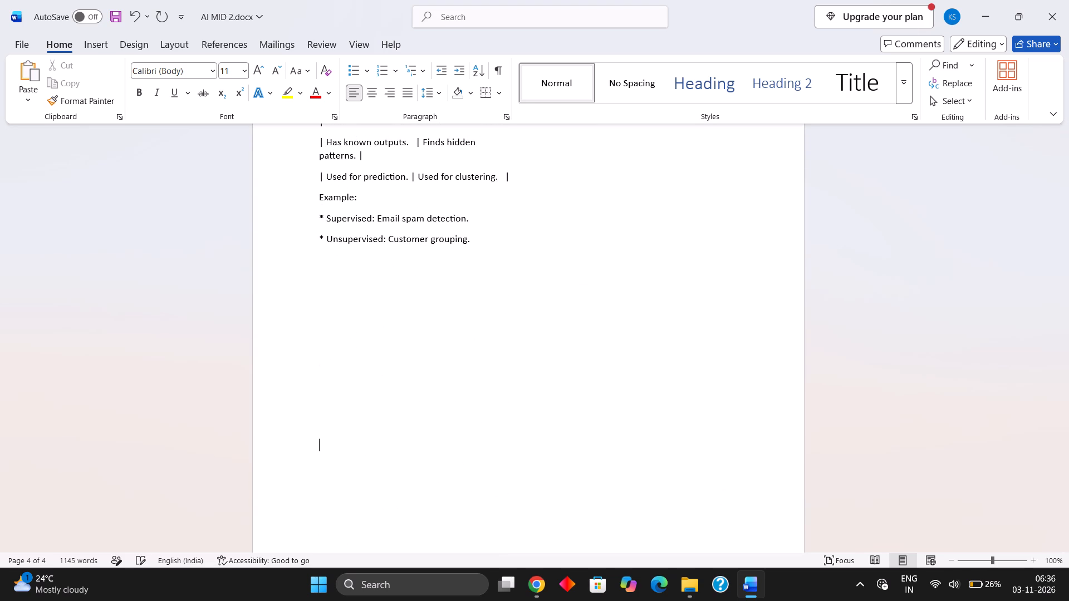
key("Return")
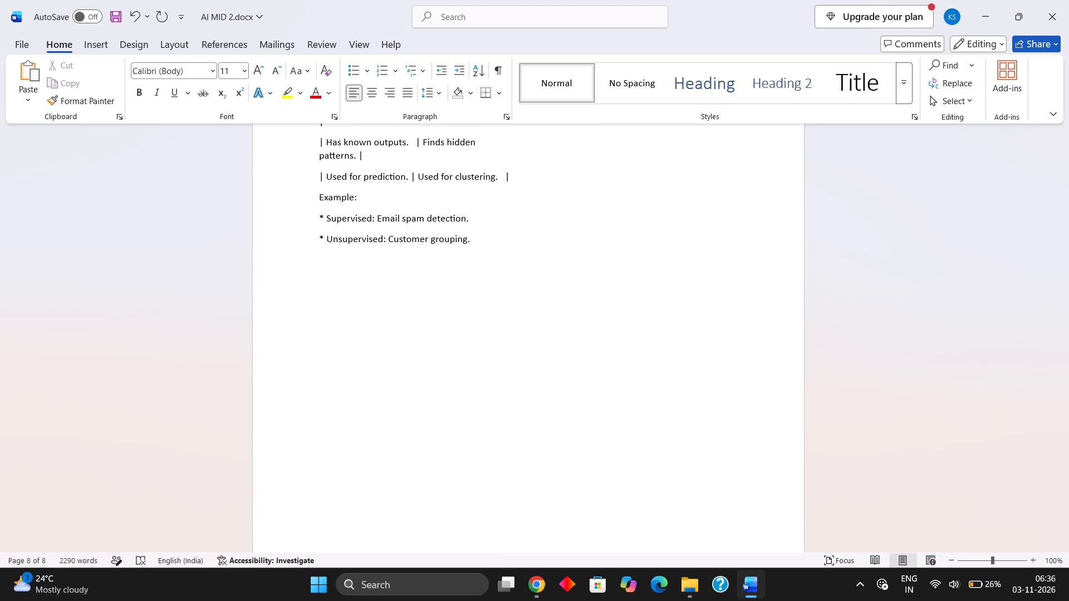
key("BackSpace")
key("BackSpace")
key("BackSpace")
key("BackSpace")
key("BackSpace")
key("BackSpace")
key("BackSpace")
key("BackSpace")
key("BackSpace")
Review the duplicated answers from the last page back up to the original Module V page.
scroll(540, 361, "up", 14)
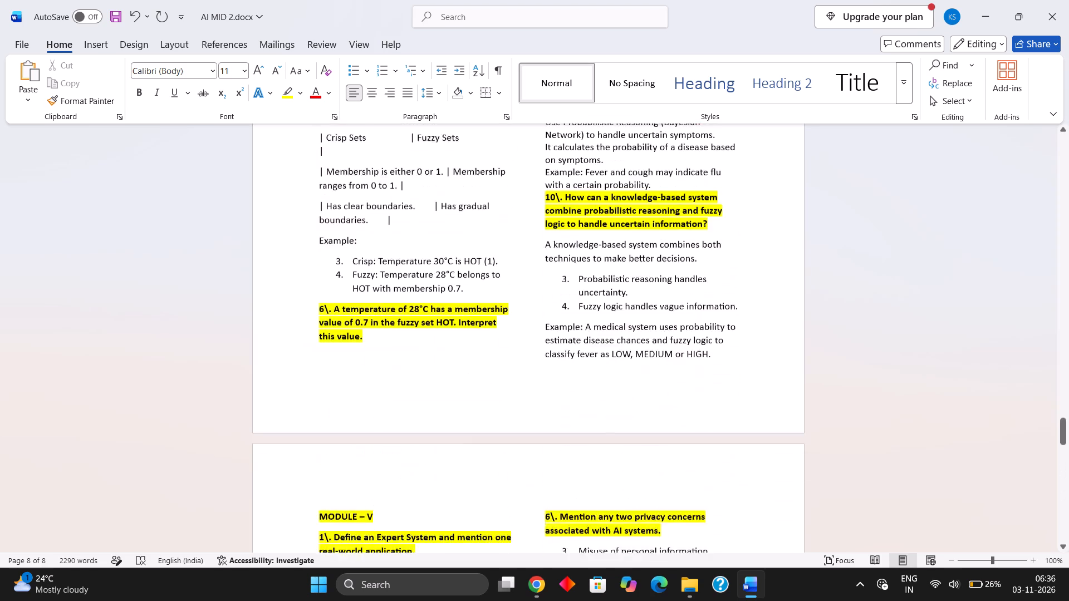
scroll(542, 368, "up", 11)
scroll(542, 368, "down", 1)
scroll(542, 368, "up", 7)
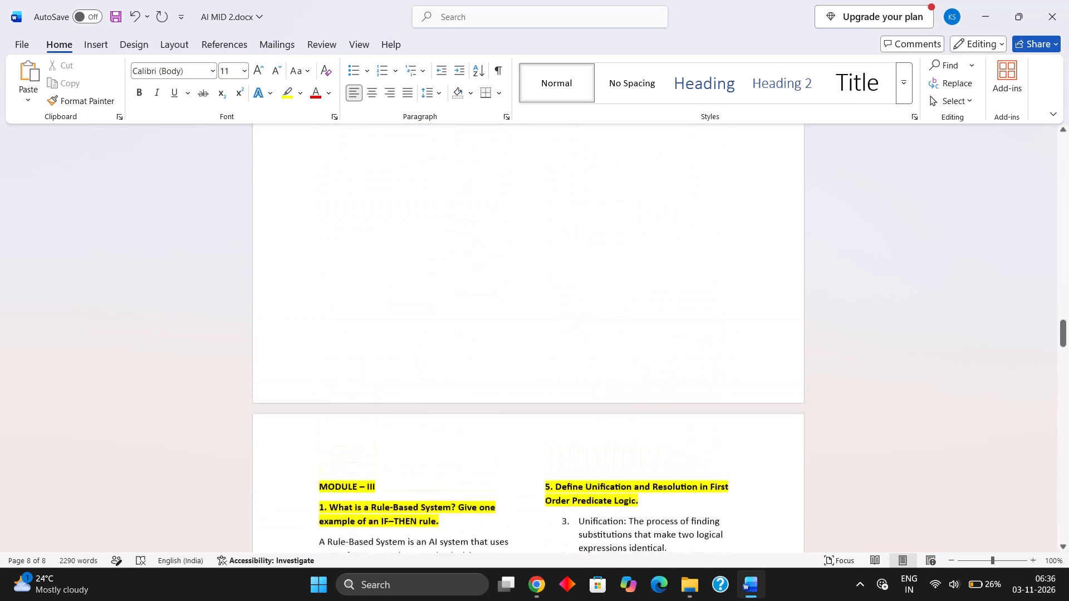
scroll(542, 368, "up", 10)
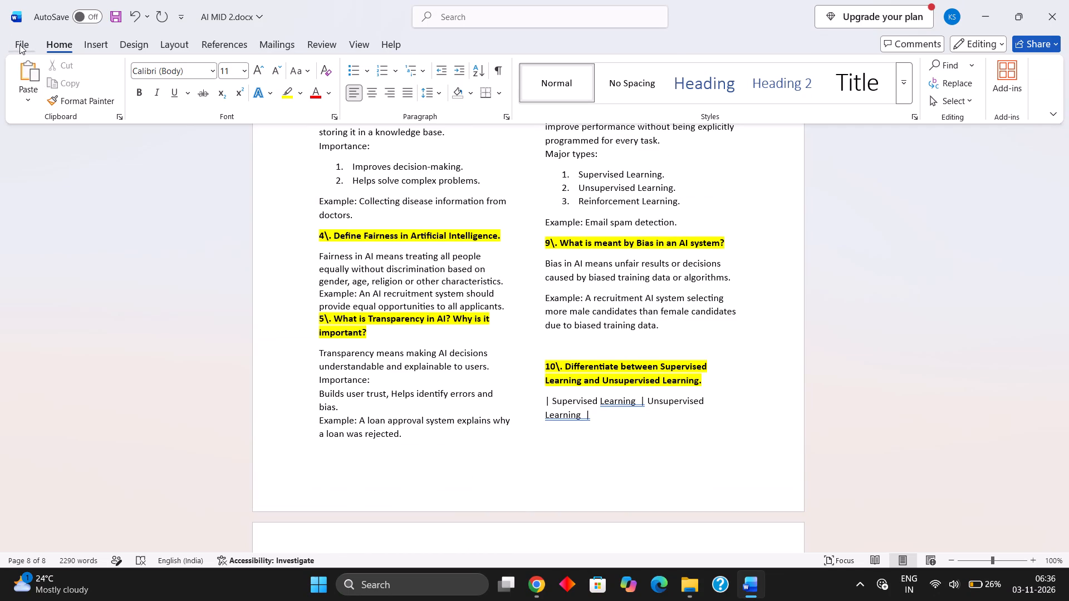
Open the print preview of the document and look over the original and duplicated pages, ending back at page 1.
left_click(19, 45)
left_click(59, 280)
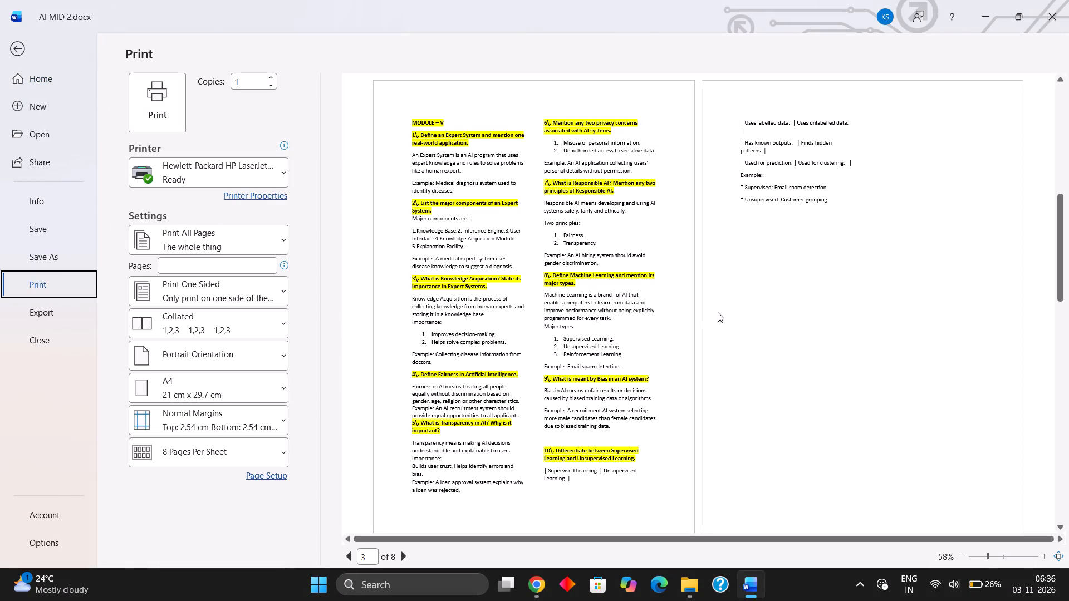
scroll(639, 322, "down", 3)
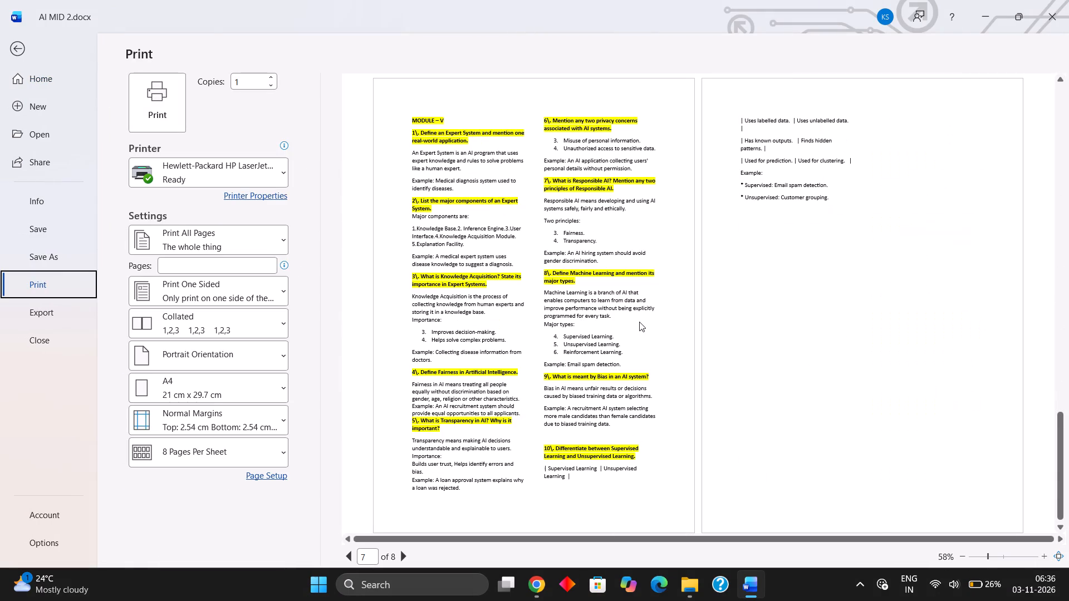
scroll(639, 322, "down", 6)
scroll(639, 322, "up", 2)
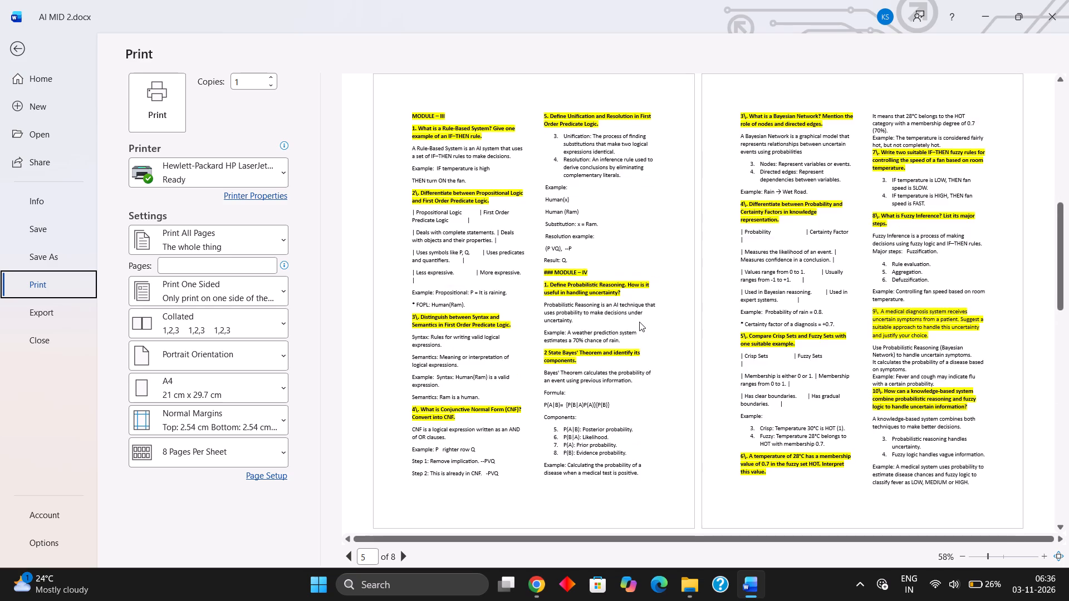
scroll(639, 322, "up", 4)
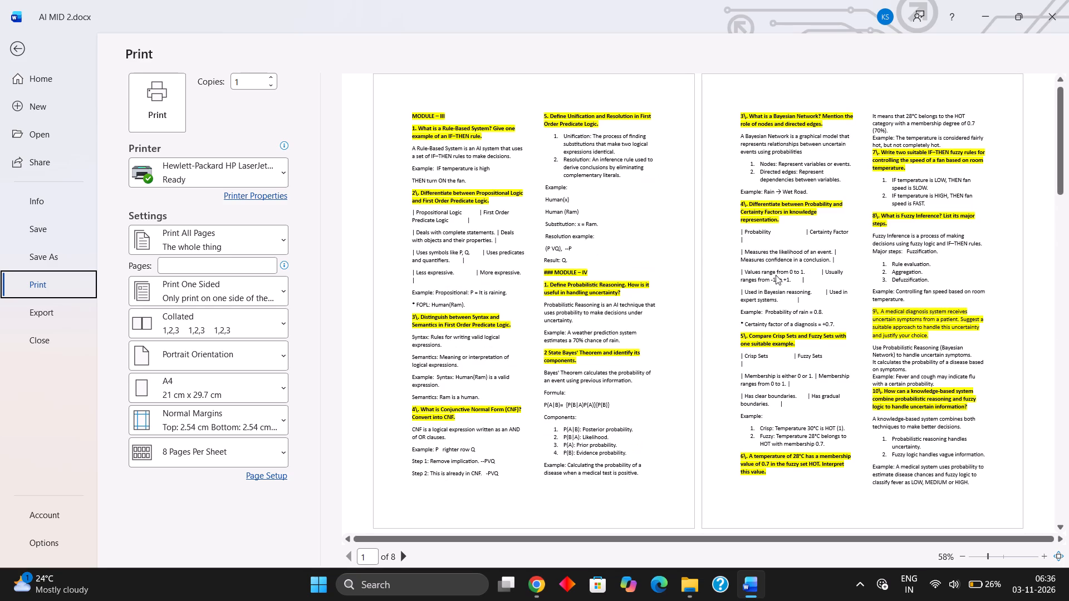
Check the print preview page by page from page 1 through page 8.
left_click(400, 560)
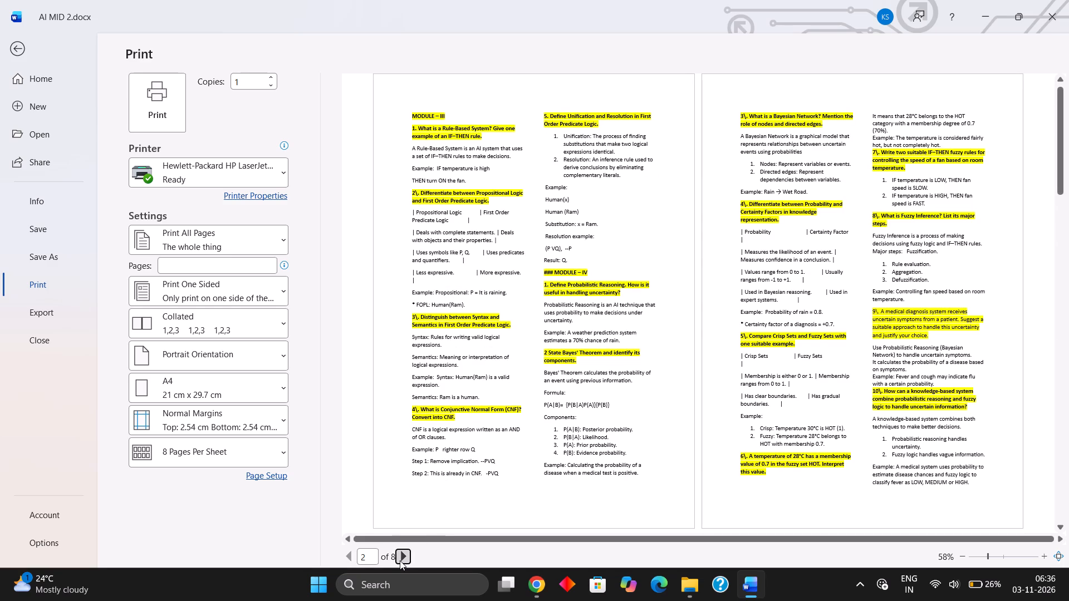
left_click(347, 559)
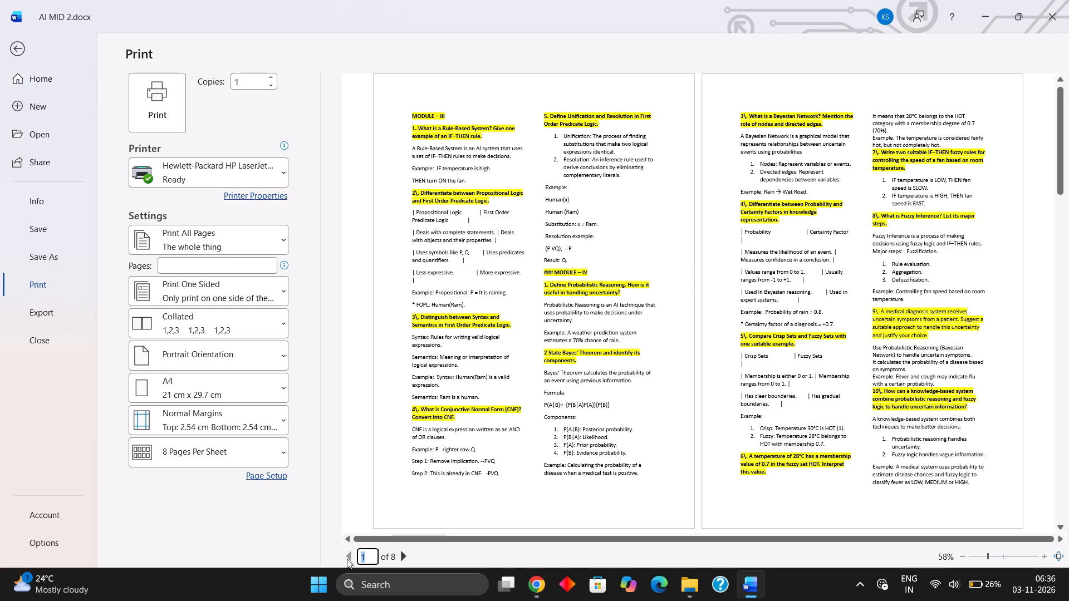
left_click(435, 557)
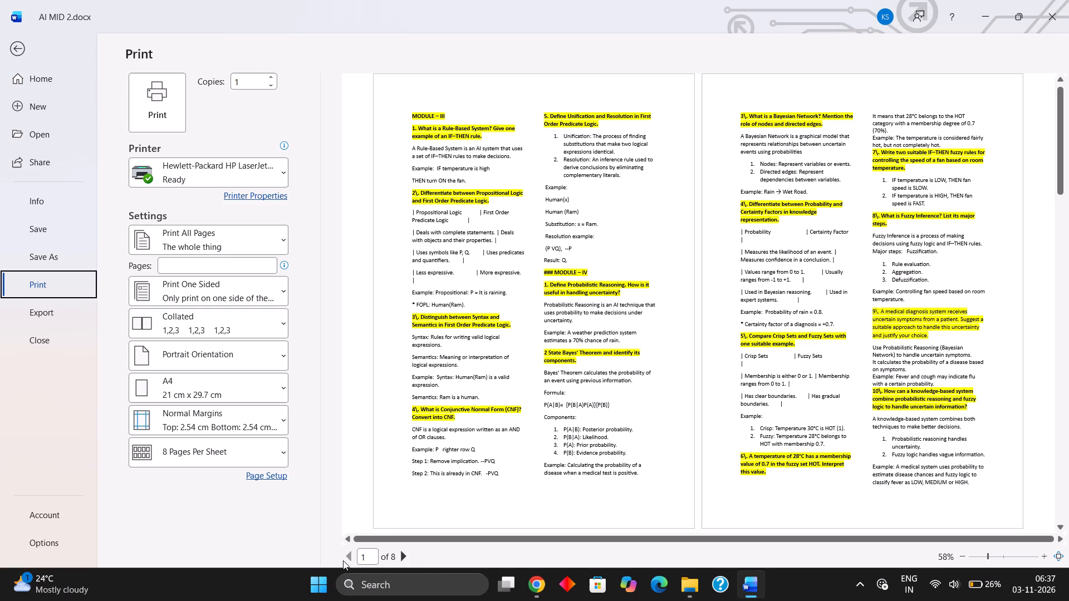
left_click(438, 546)
left_click(434, 558)
left_click(403, 557)
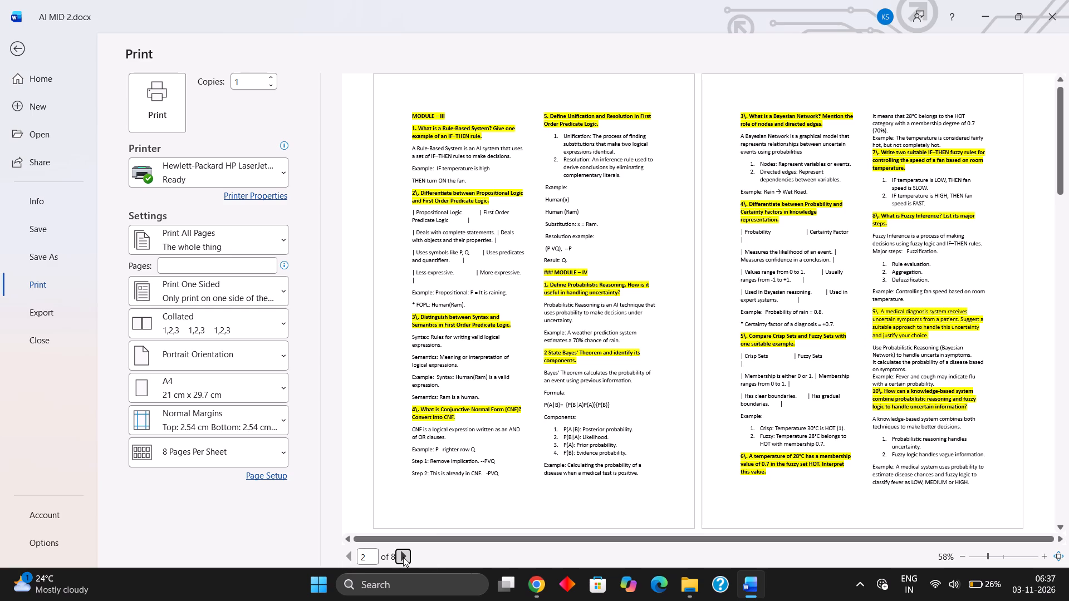
left_click(350, 555)
left_click(405, 559)
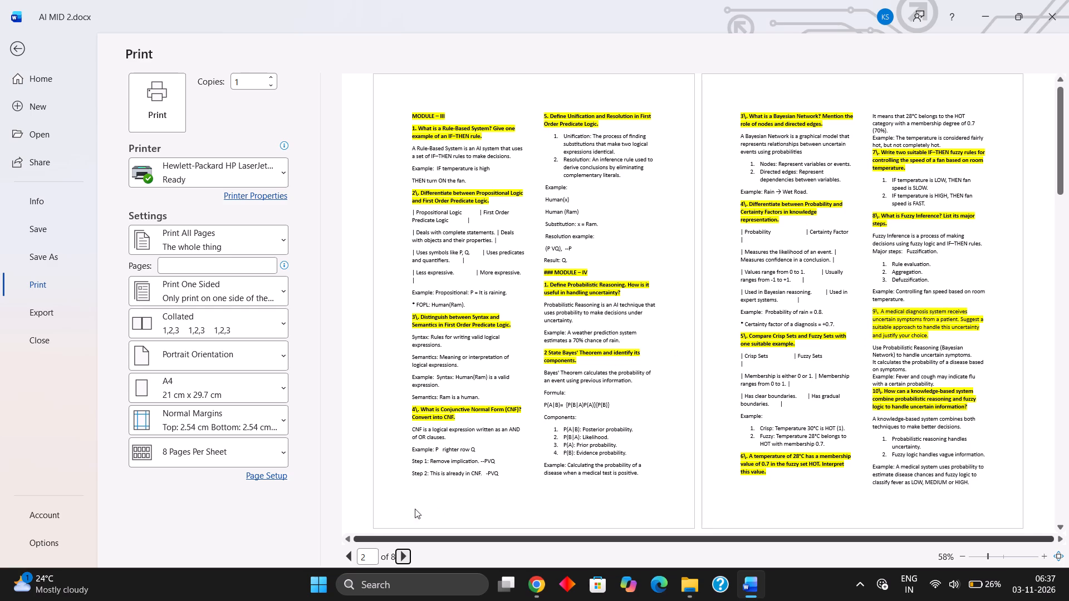
left_click(400, 554)
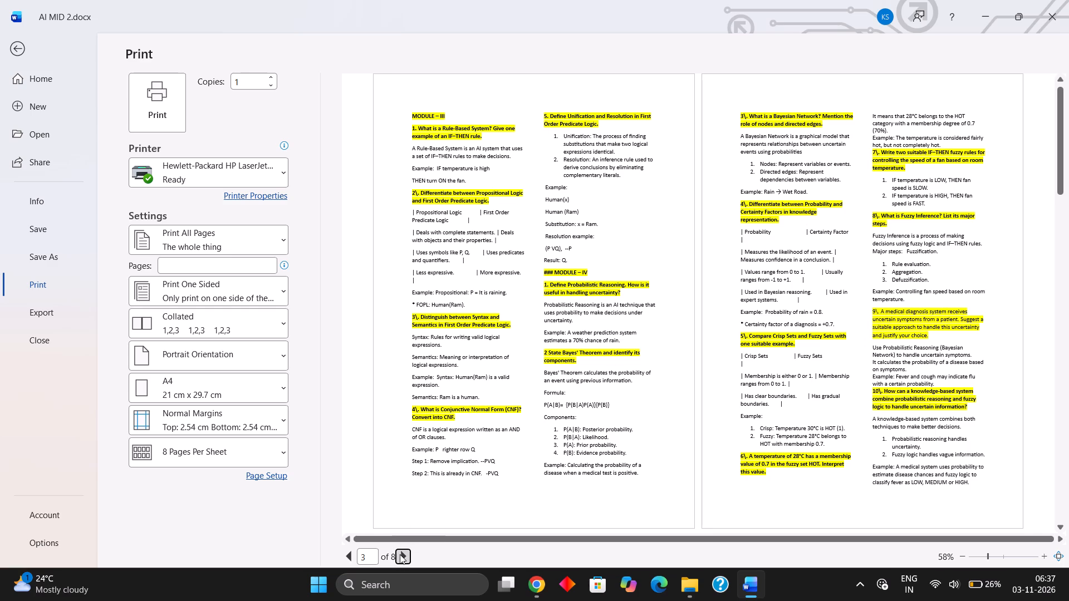
left_click(400, 554)
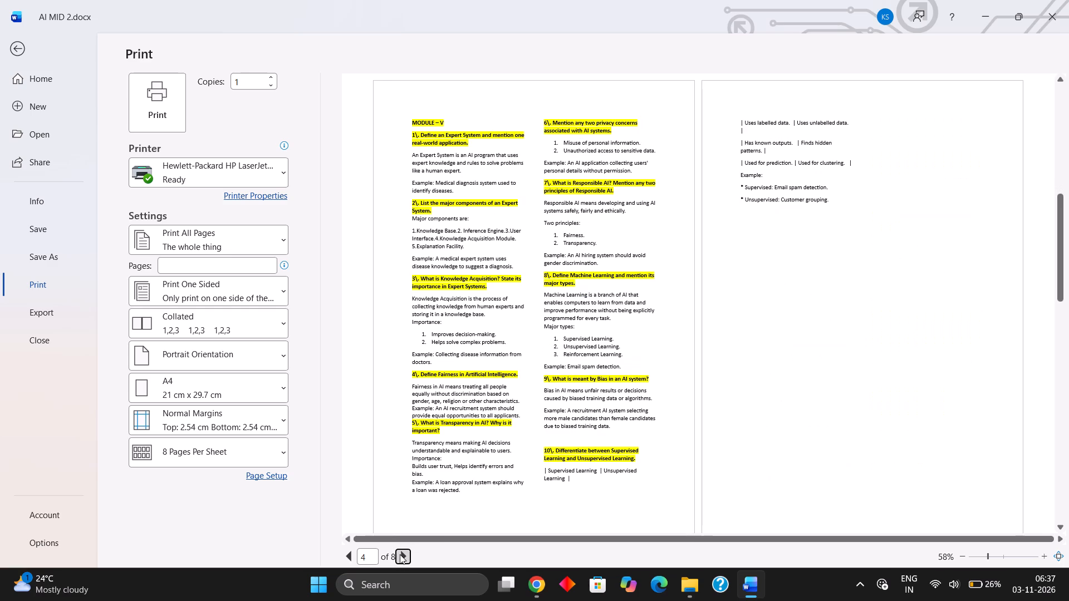
left_click(400, 555)
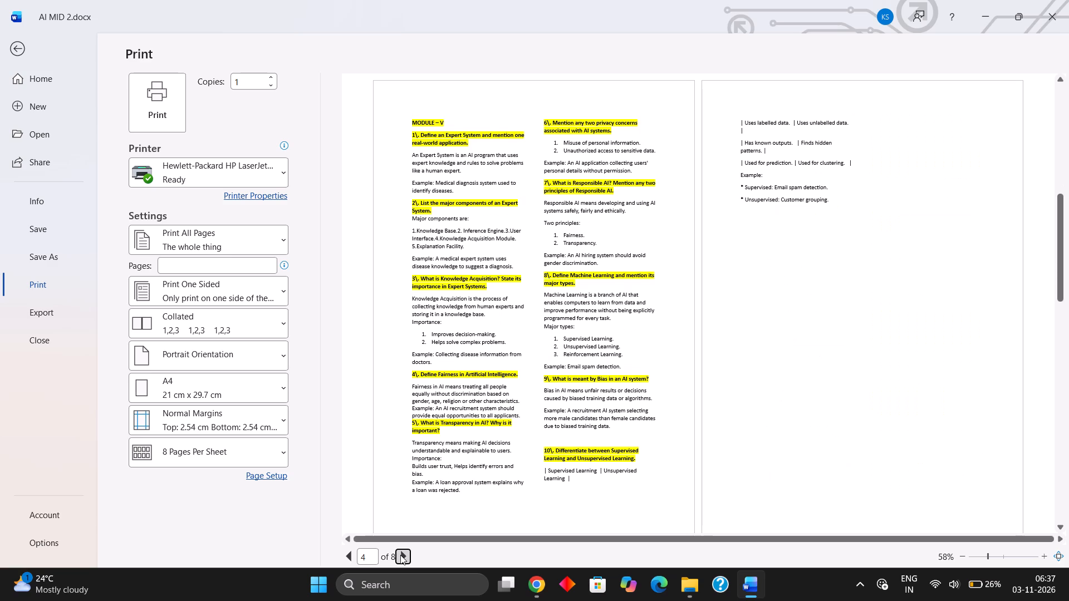
left_click(400, 555)
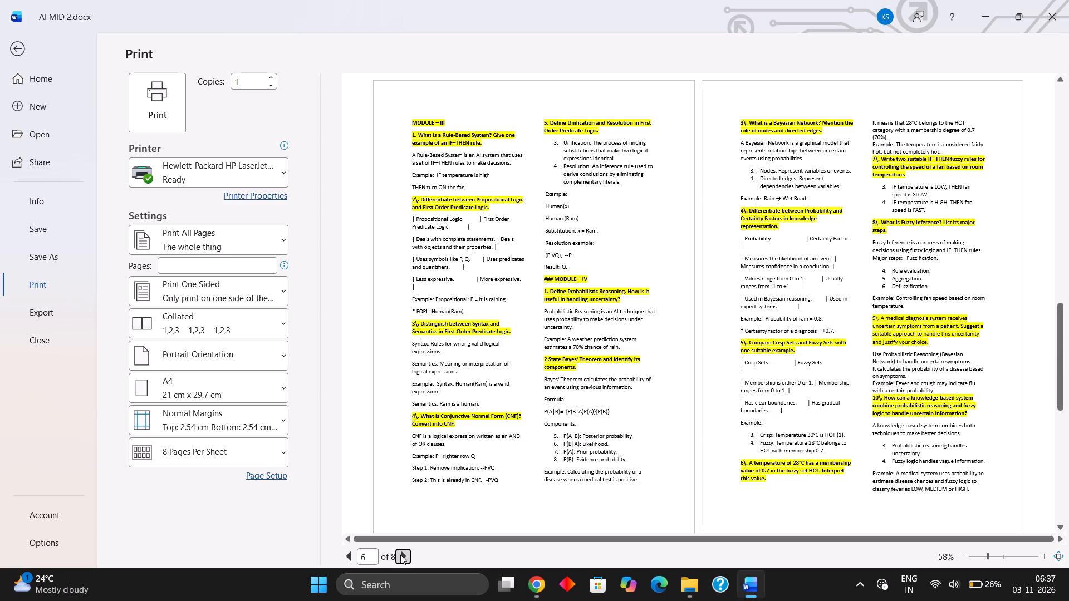
left_click(400, 555)
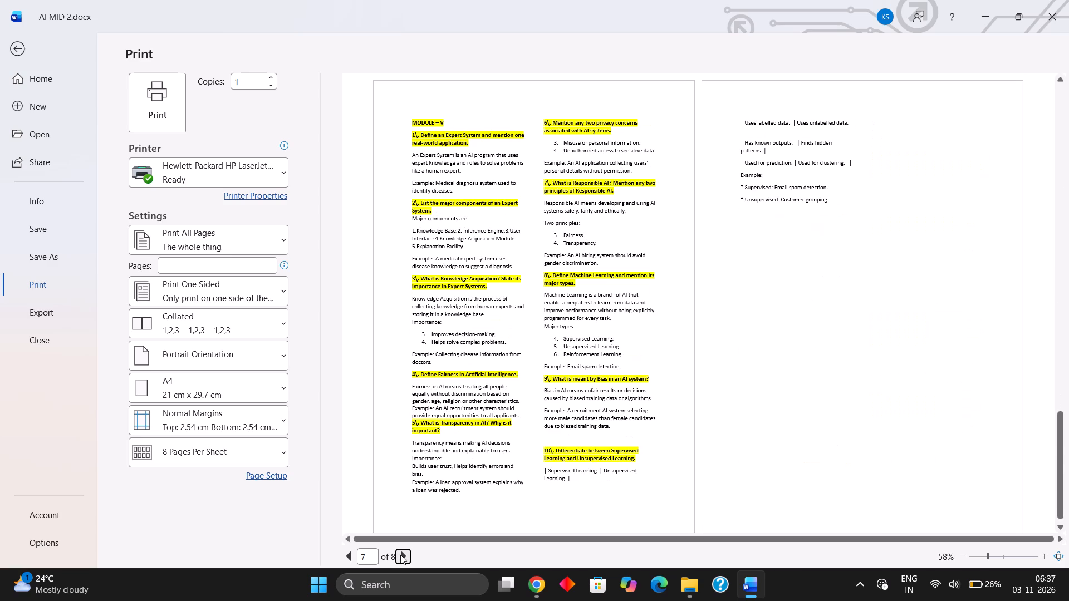
left_click(400, 555)
Print one copy of all pages, one-sided in portrait on A4 at 8 pages per sheet, on the Hewlett-Packard HP LaserJet.
left_click(144, 101)
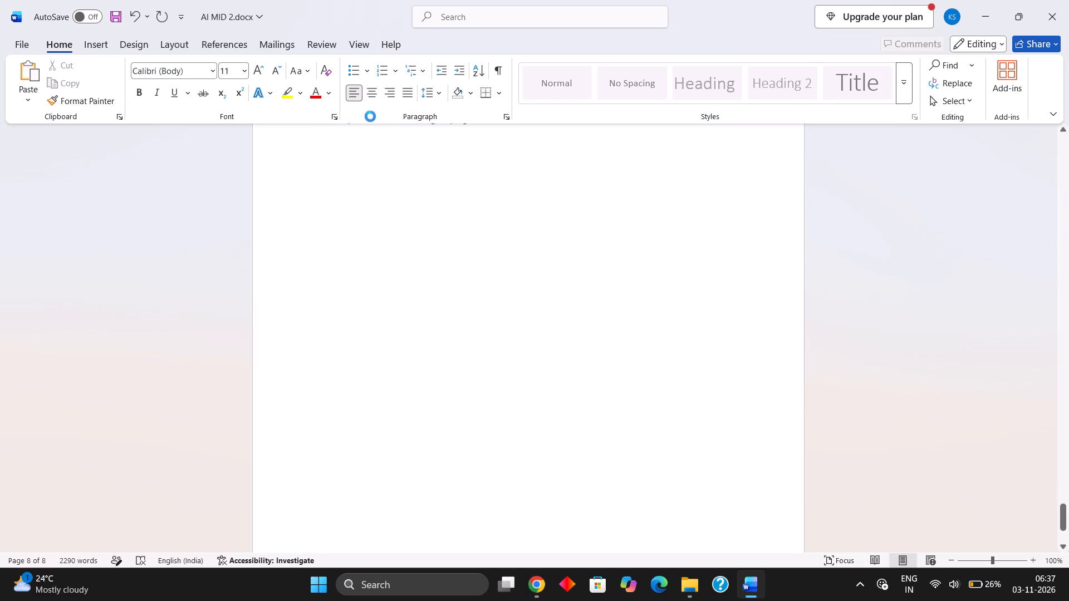